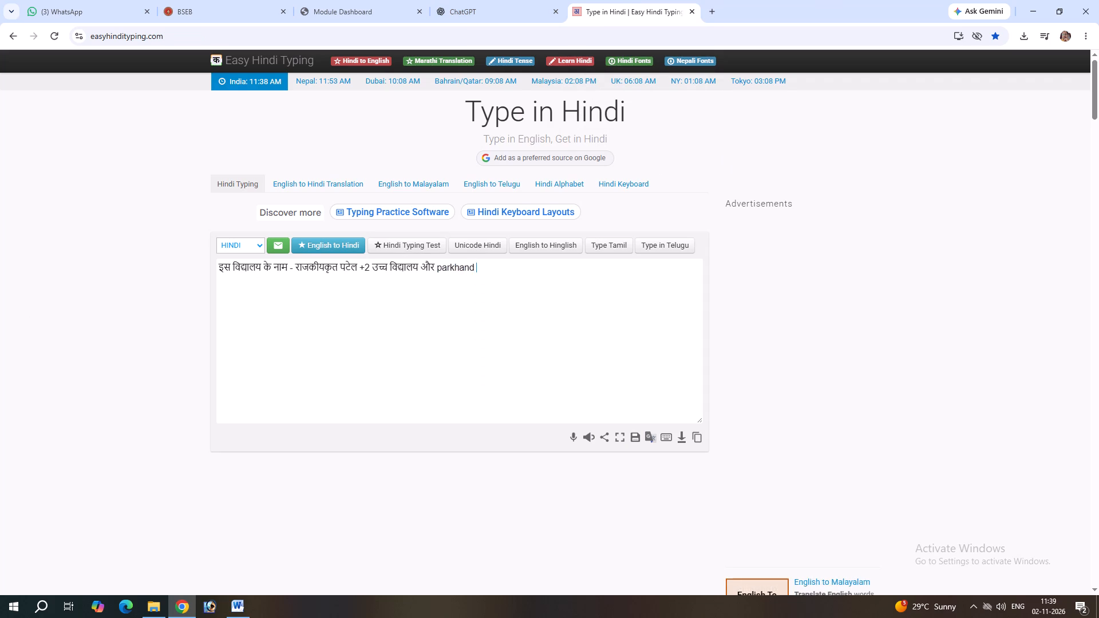
pyautogui.write('ka naa')
pyautogui.press('space')
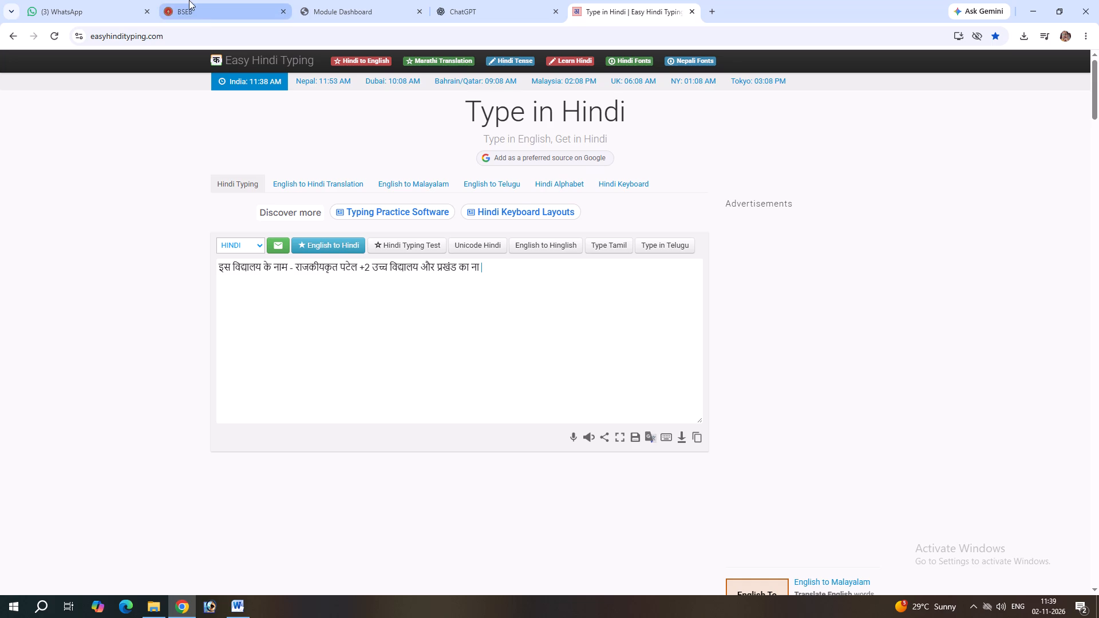
# Copy the place line बिहार शरीफ, नालंदा from the Word document and return to the Hindi typing page in Chrome.
pyautogui.click(233, 612)
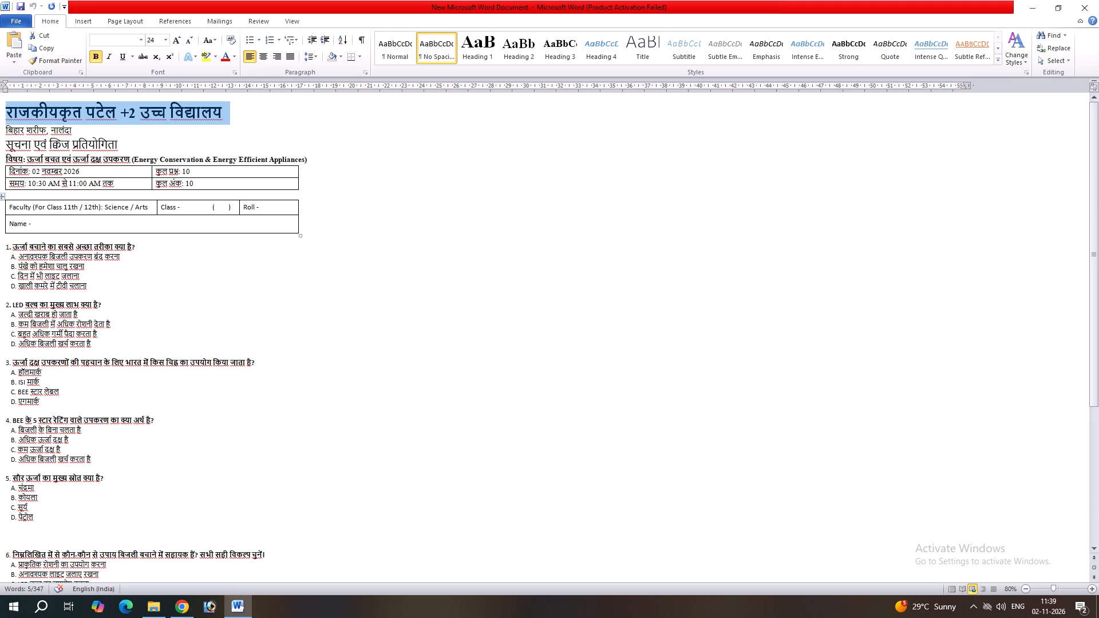
pyautogui.moveTo(5, 129); pyautogui.dragTo(72, 132)
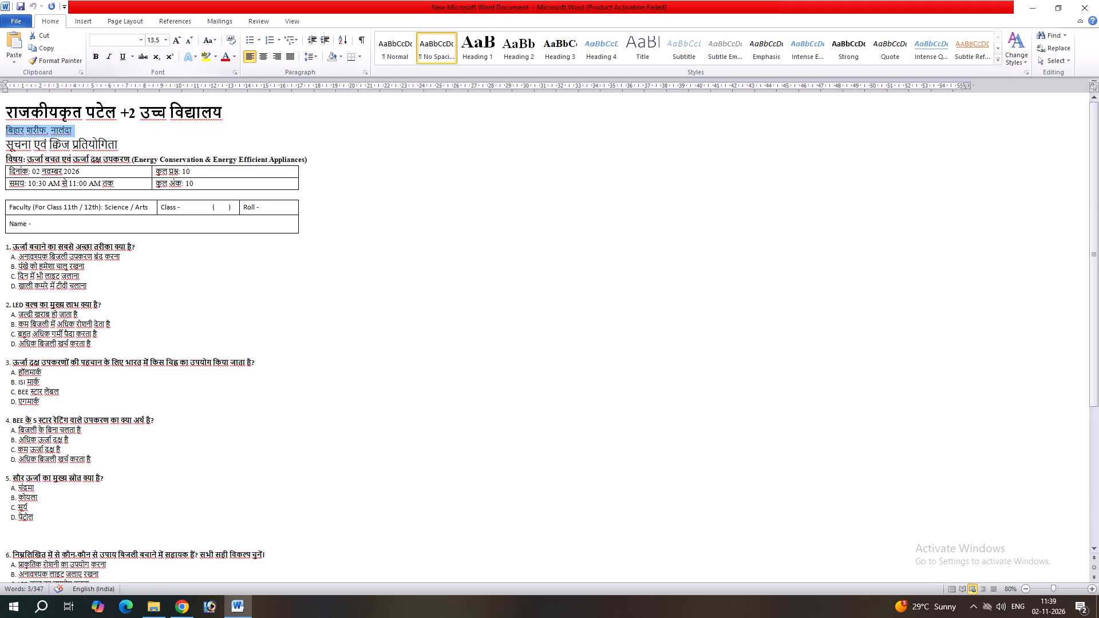
pyautogui.hotkey('ctrl', 'c')
pyautogui.click(184, 612)
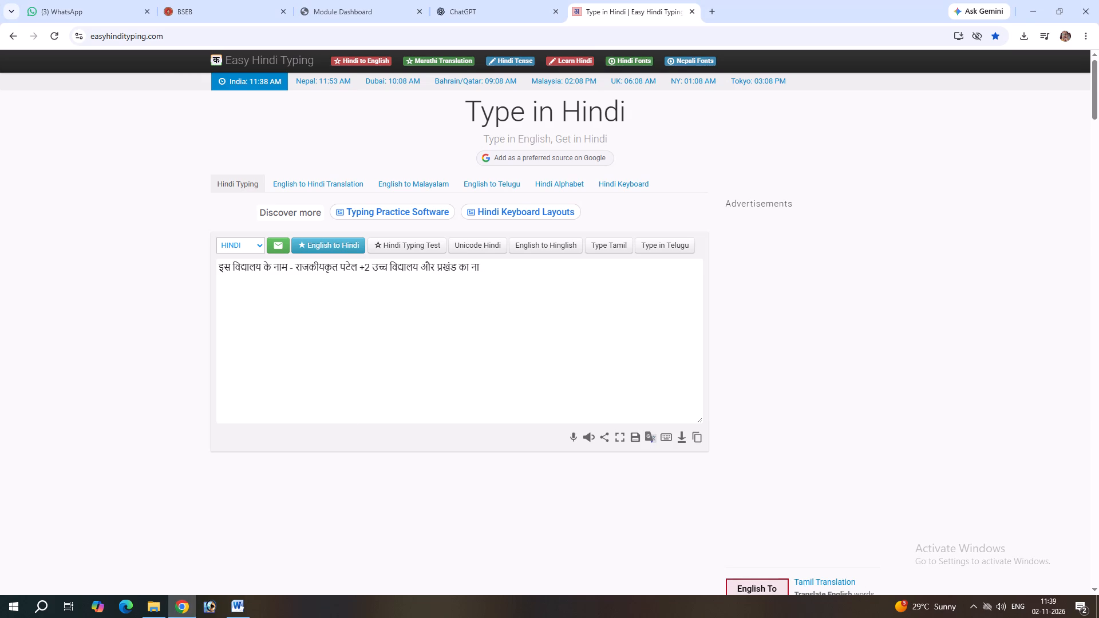
# Complete the ending as "प्रखंड का नाम - " and paste the copied बिहार शरीफ, नालंदा after it.
pyautogui.press('BackSpace')
pyautogui.press('BackSpace')
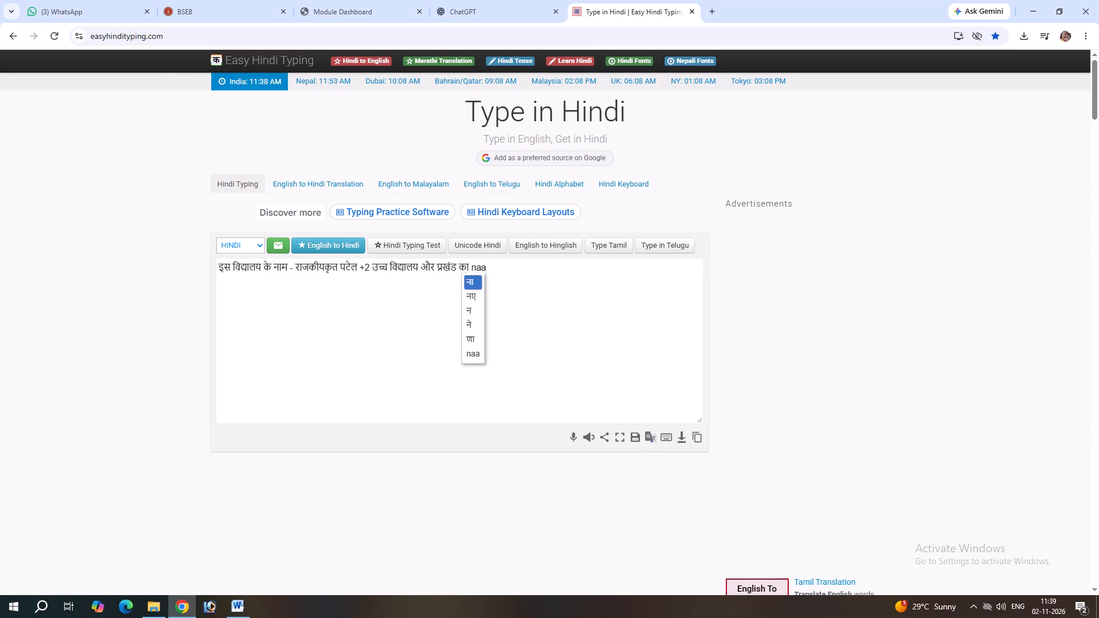
pyautogui.press('BackSpace')
pyautogui.write('m')
pyautogui.press('space')
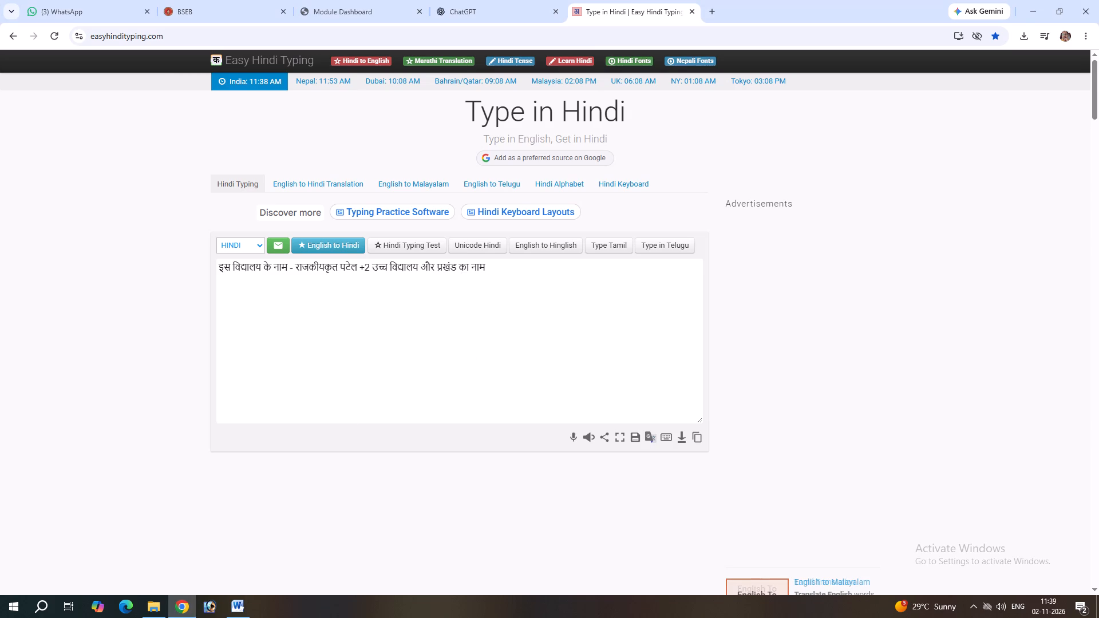
pyautogui.press('-')
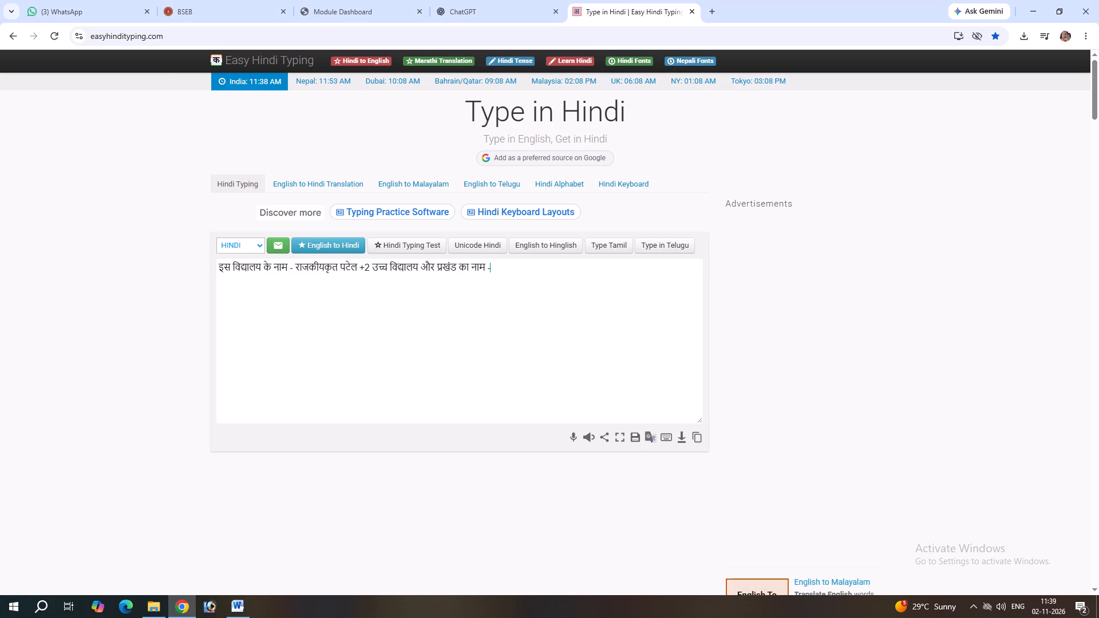
pyautogui.press('space')
pyautogui.hotkey('ctrl', 'v')
pyautogui.press('space')
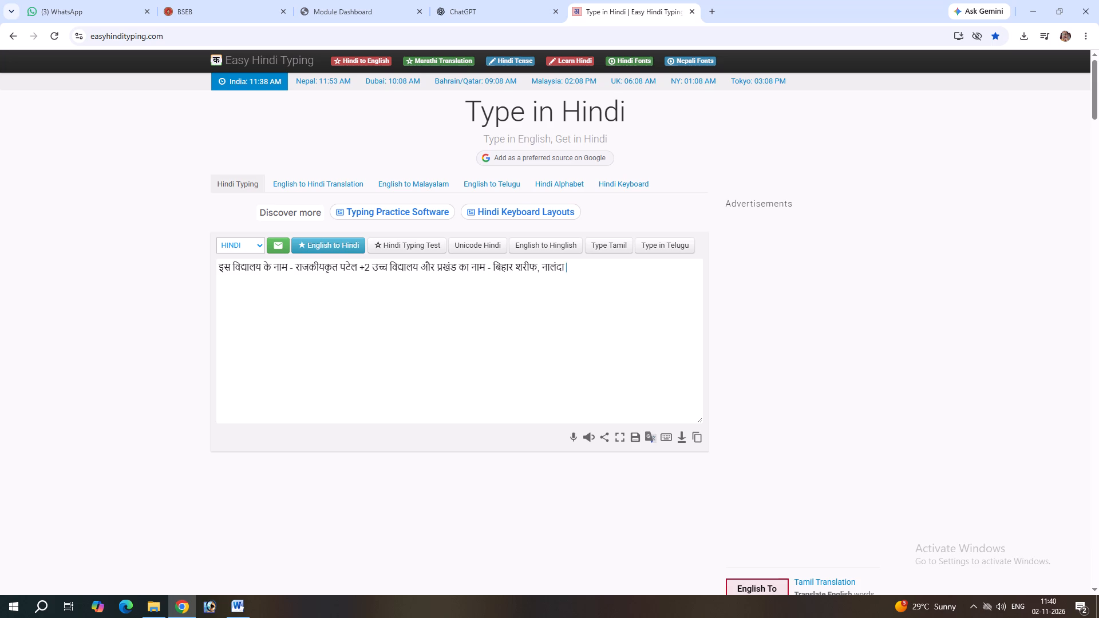
# Insert ", Udise" after the school name, before और, keeping the word in Latin letters.
pyautogui.moveTo(423, 267); pyautogui.dragTo(436, 267)
pyautogui.click(418, 266)
pyautogui.write(',')
pyautogui.press('space')
pyautogui.hotkey('shift', 'u')
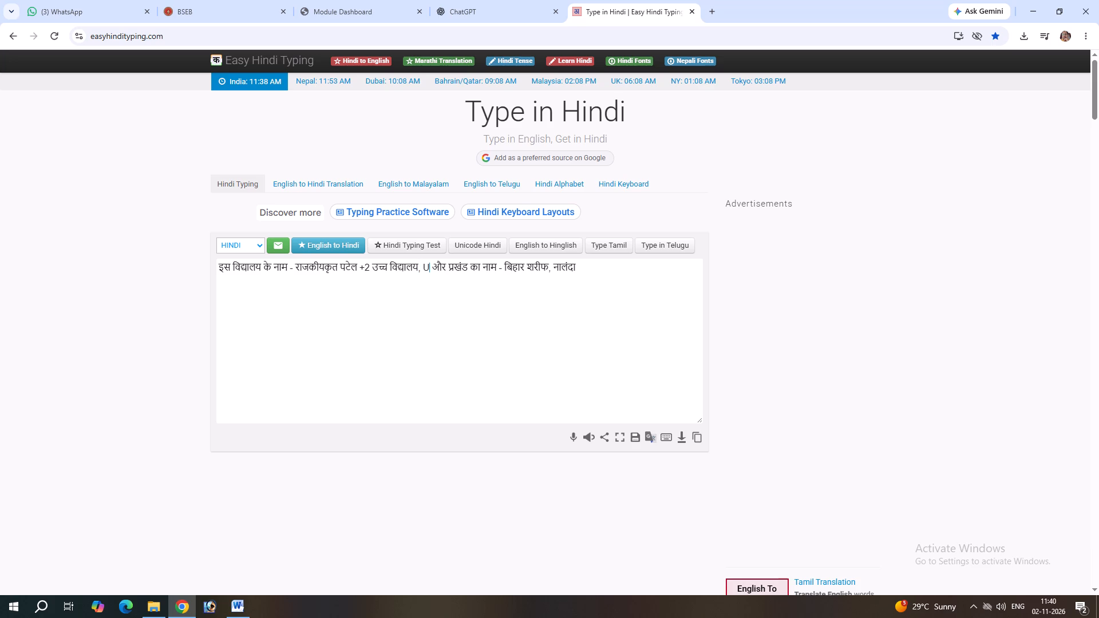
pyautogui.write('dise')
pyautogui.press('space')
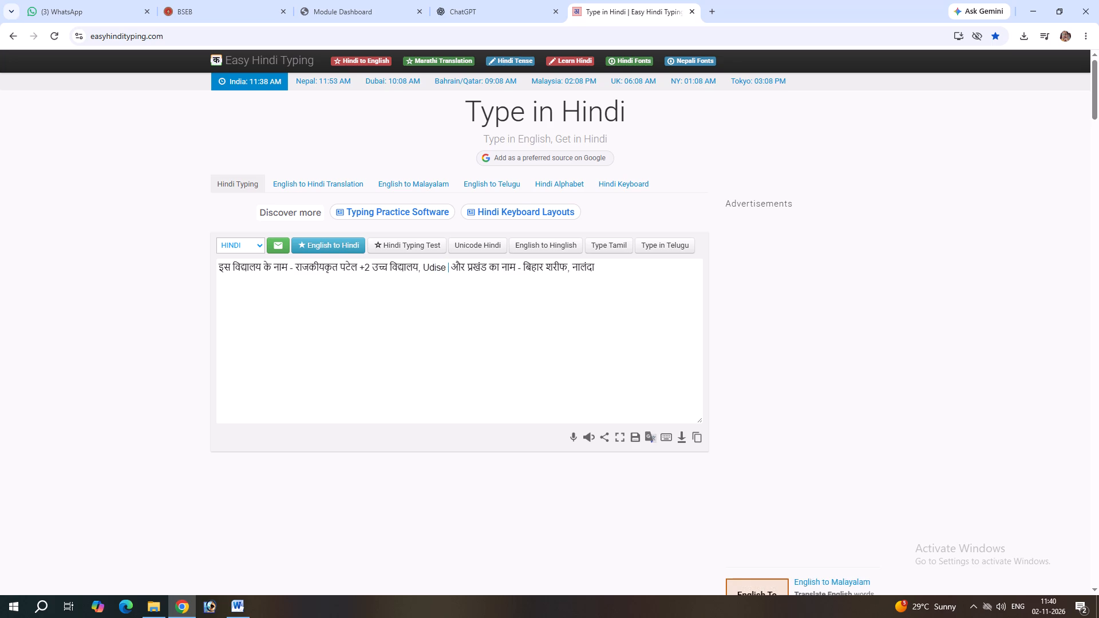
pyautogui.click(430, 271)
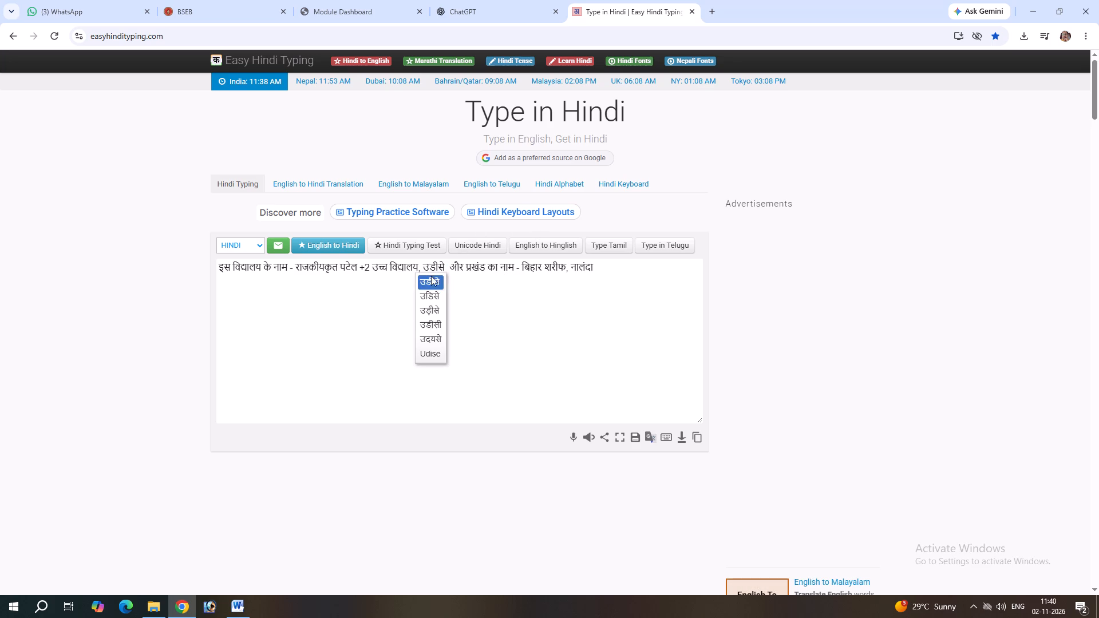
pyautogui.click(438, 352)
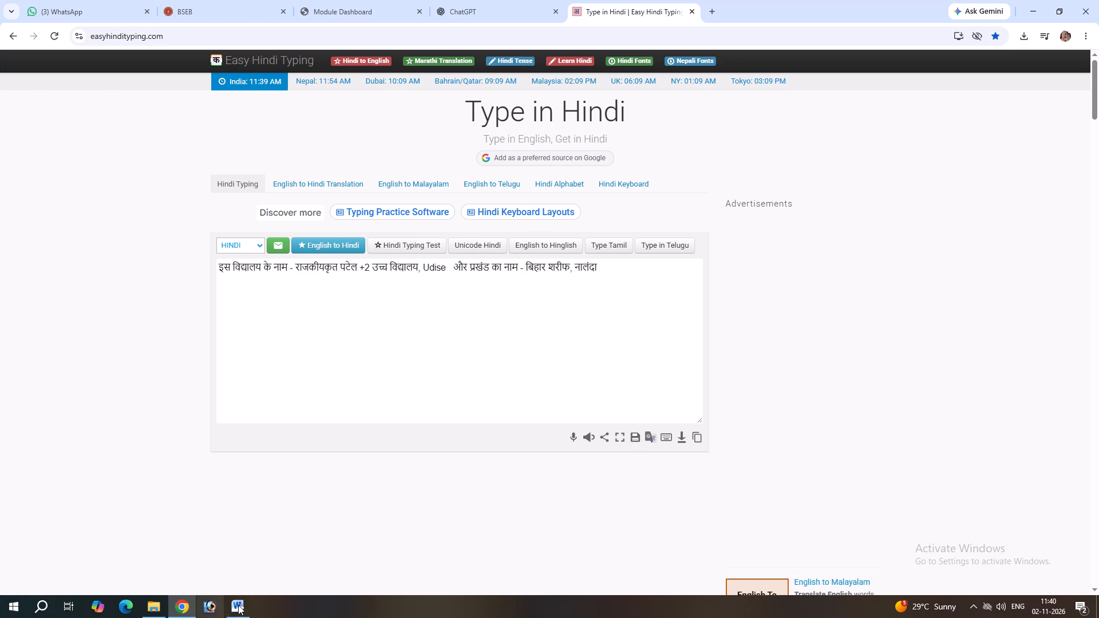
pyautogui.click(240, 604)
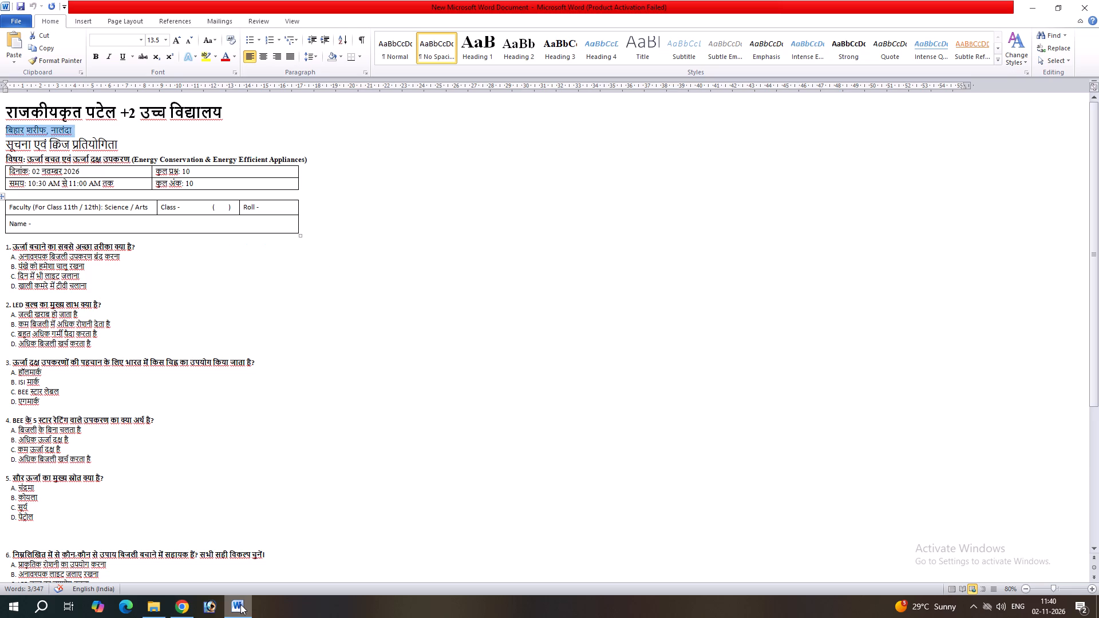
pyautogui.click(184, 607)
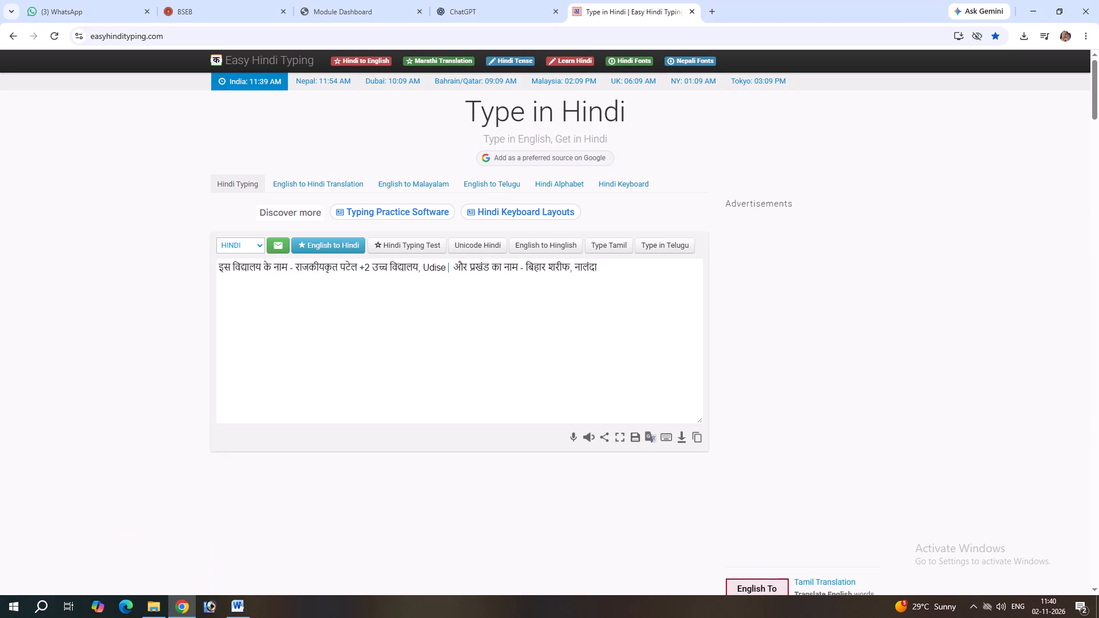
# Shorten "Udise" to "dise" in the Hindi text, keeping it in Latin letters.
pyautogui.click(423, 266)
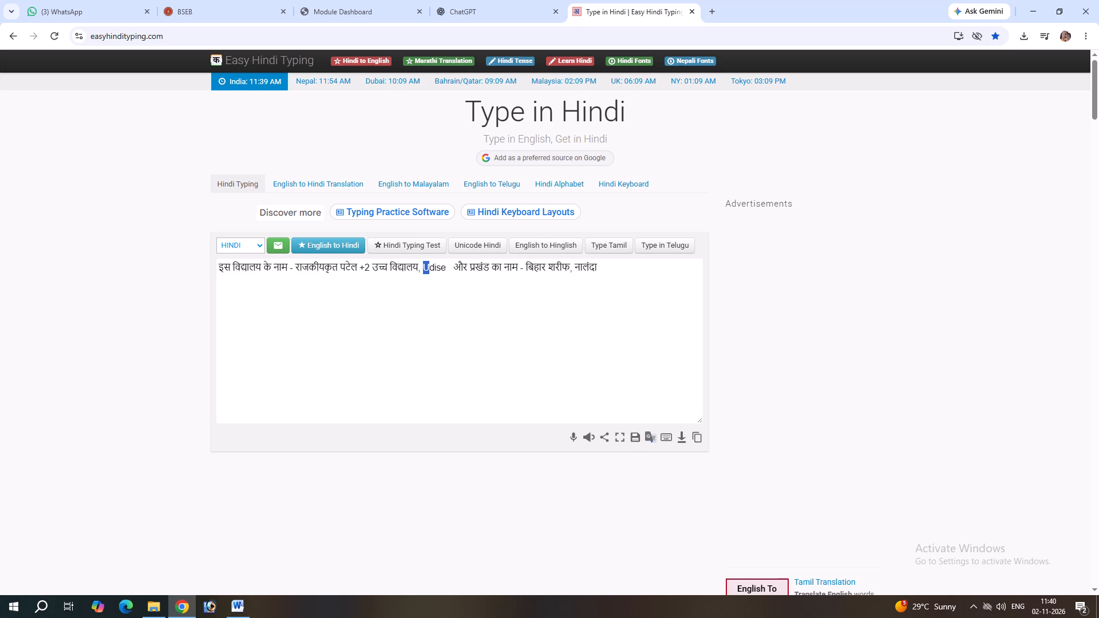
pyautogui.press('Delete')
pyautogui.click(437, 270)
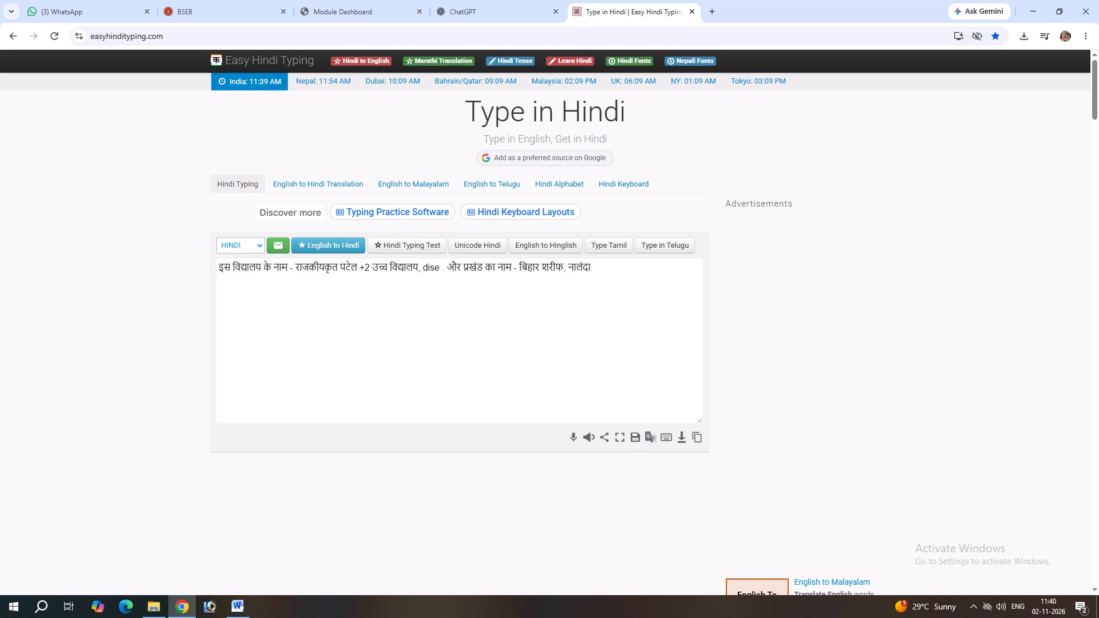
pyautogui.click(437, 268)
pyautogui.press('space')
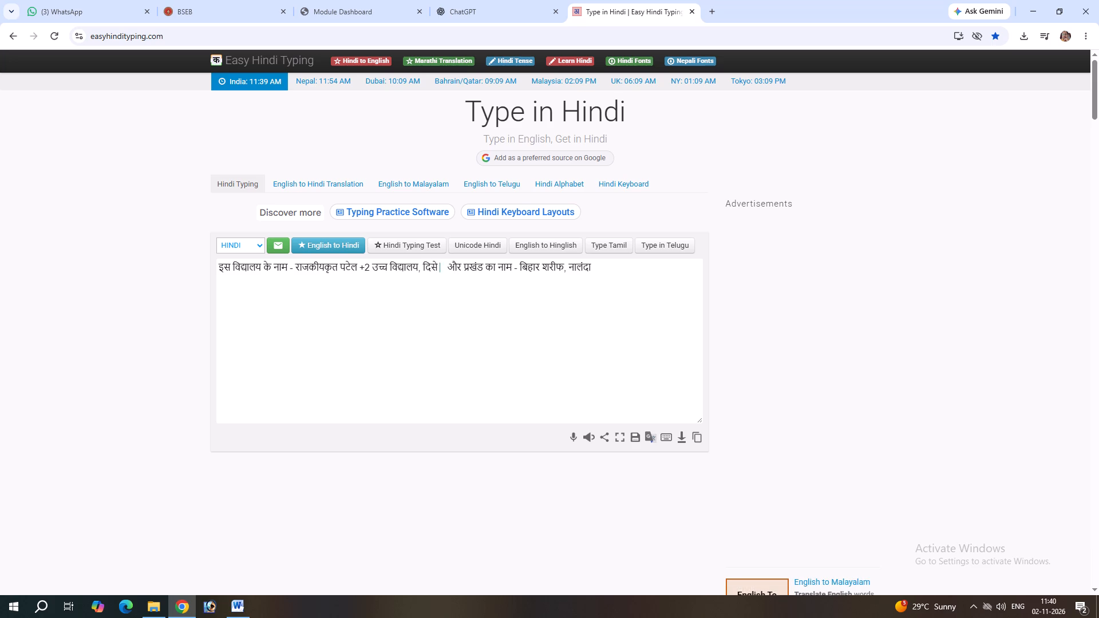
pyautogui.press('BackSpace')
pyautogui.press('BackSpace')
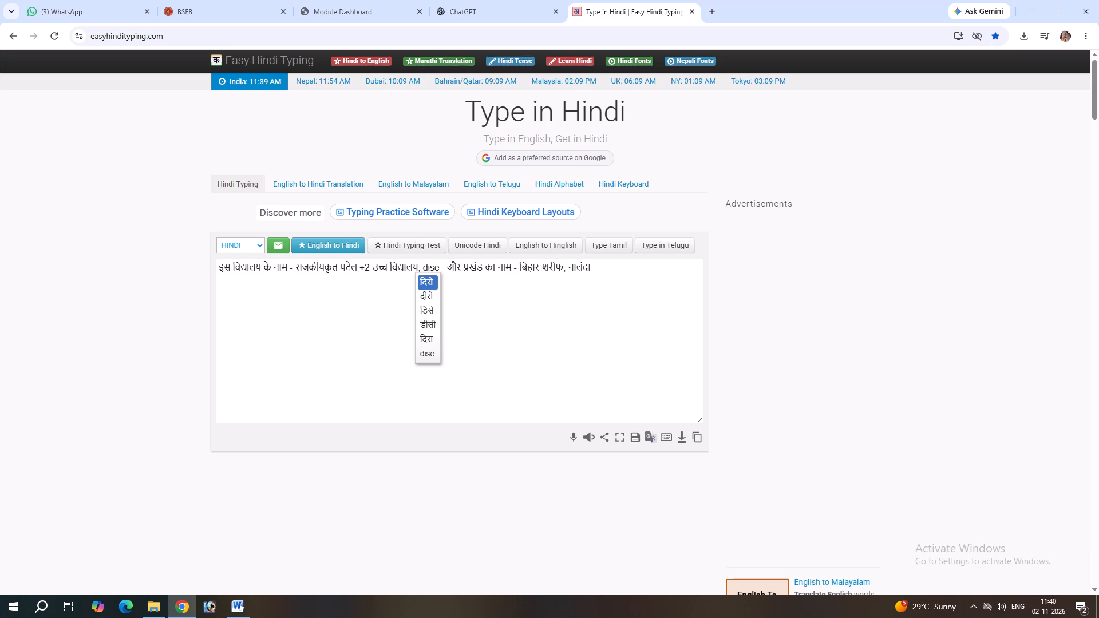
pyautogui.click(442, 261)
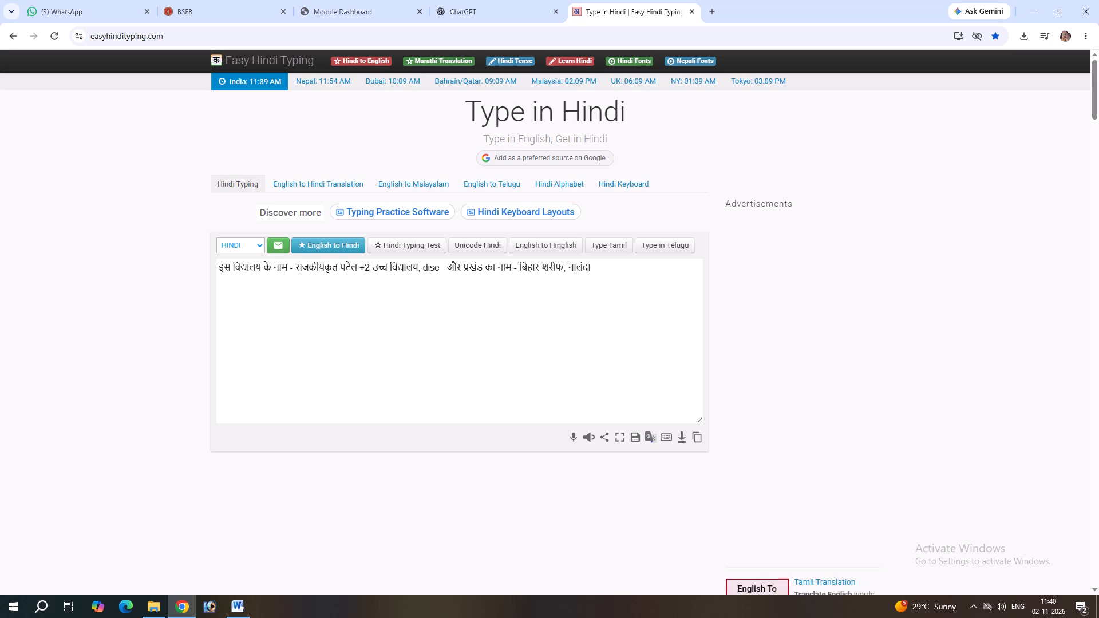
pyautogui.press('=')
pyautogui.press('BackSpace')
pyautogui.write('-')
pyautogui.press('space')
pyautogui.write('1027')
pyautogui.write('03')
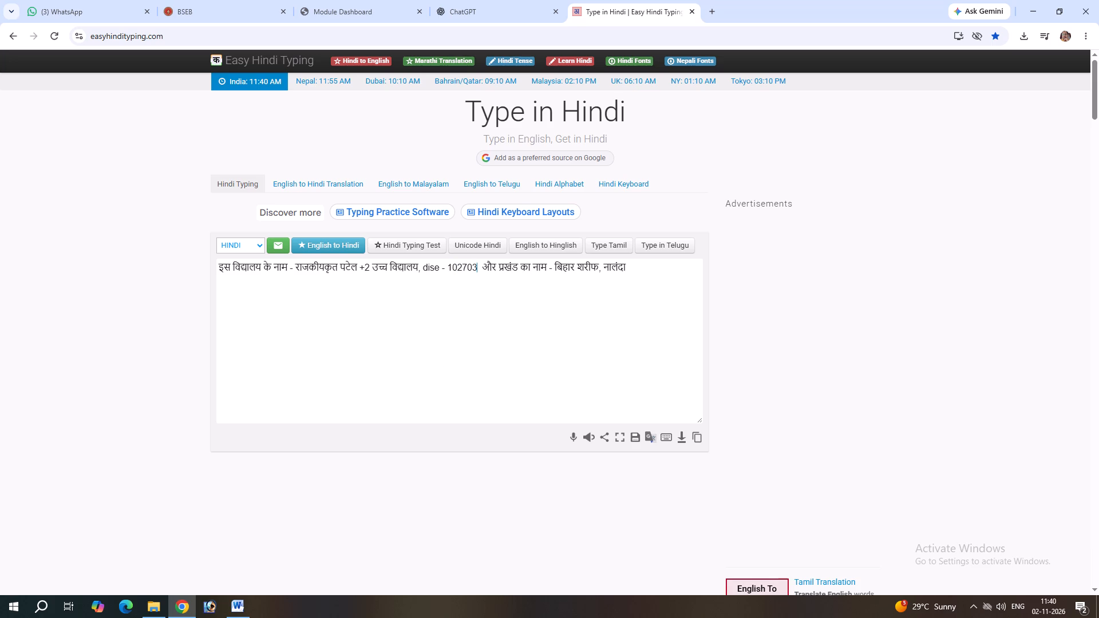
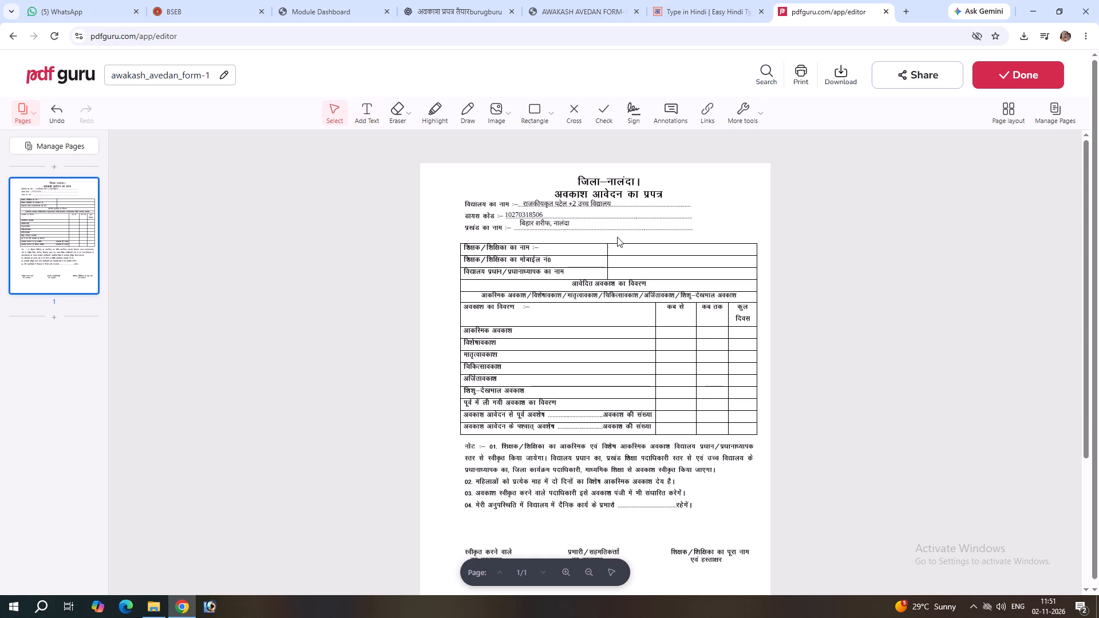
# Move the block text "बिहार शरीफ, नालंदा" down onto the dotted line, closer to the प्रखंड का नाम label.
pyautogui.click(558, 222)
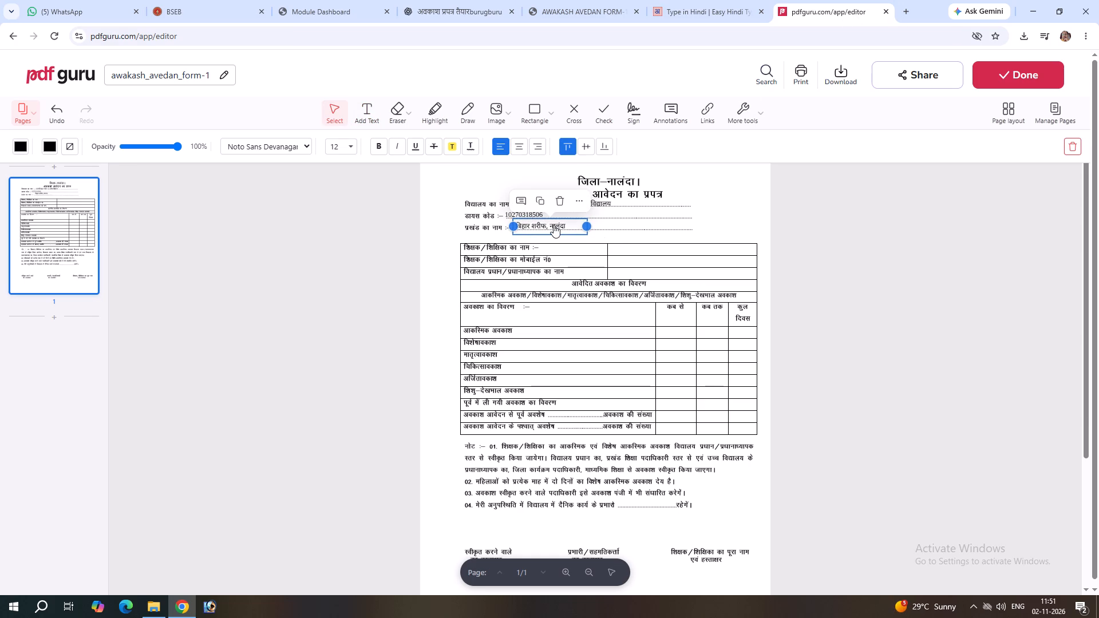
pyautogui.click(716, 209)
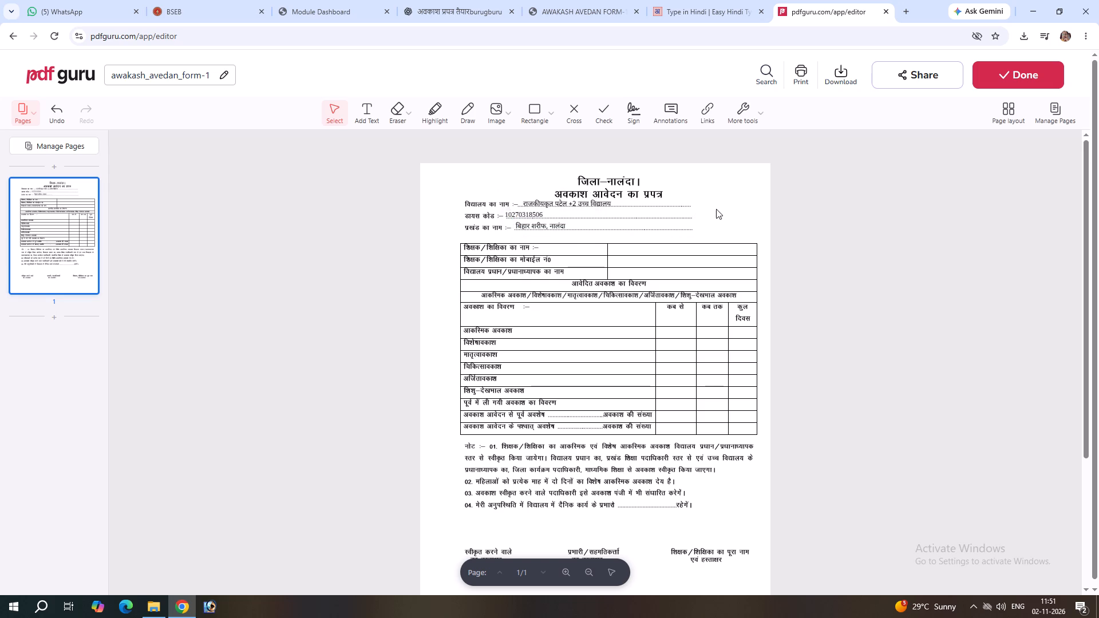
# Make the school-name text on the विद्यालय का नाम line bold.
pyautogui.click(555, 205)
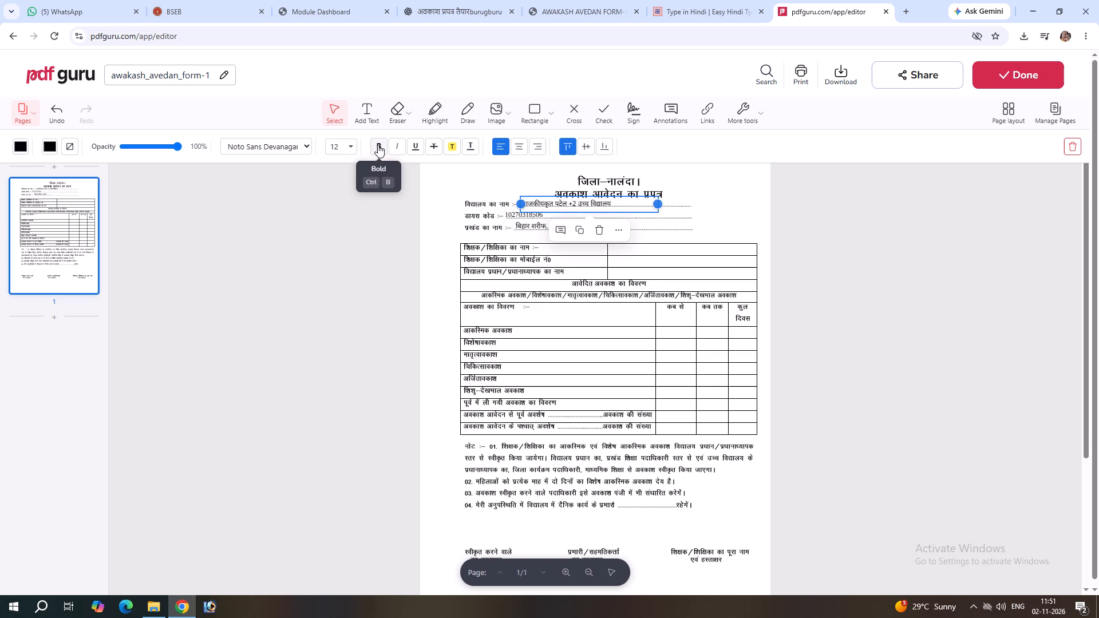
pyautogui.click(378, 145)
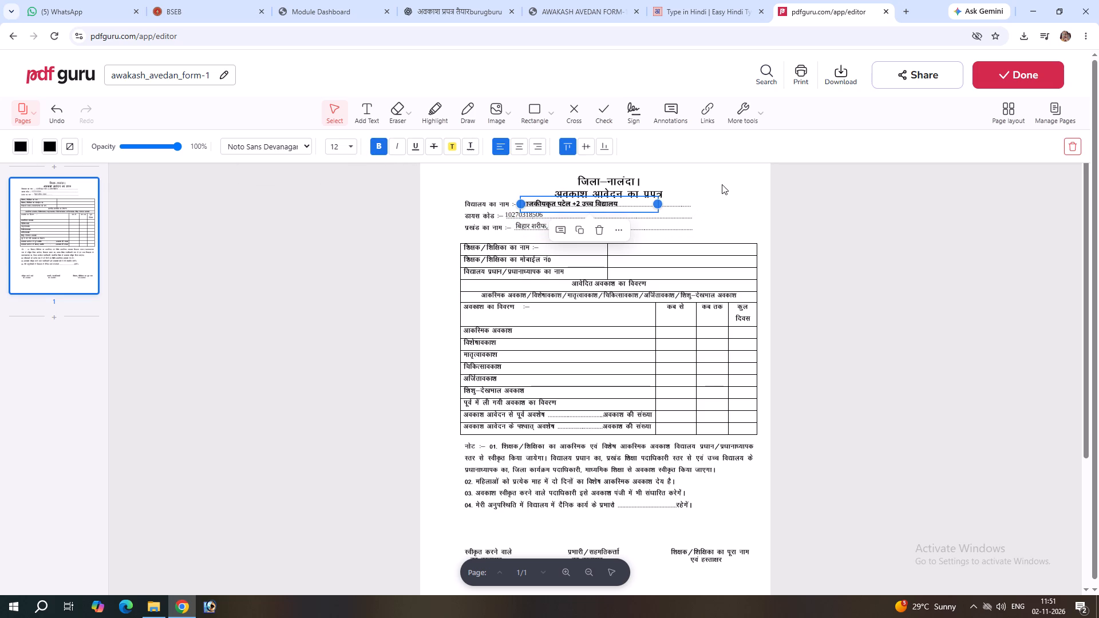
pyautogui.click(722, 184)
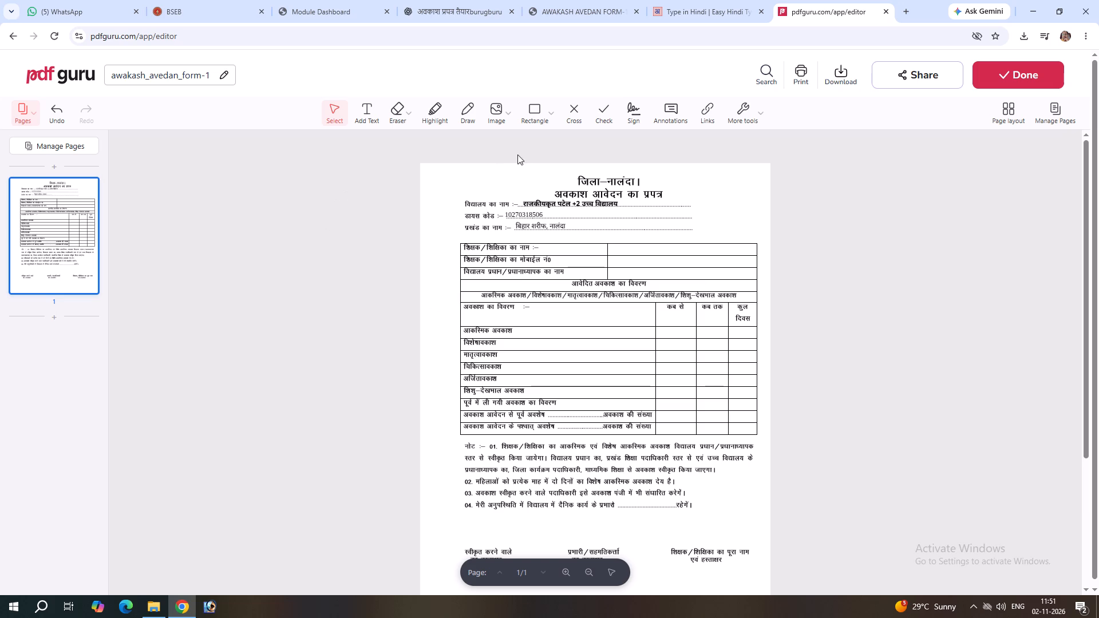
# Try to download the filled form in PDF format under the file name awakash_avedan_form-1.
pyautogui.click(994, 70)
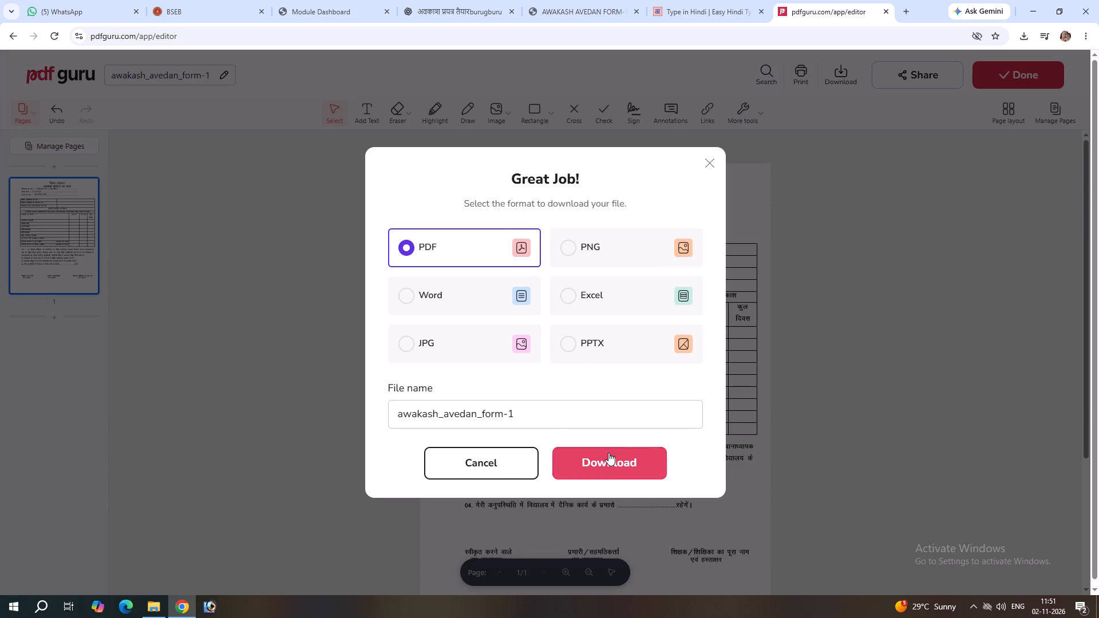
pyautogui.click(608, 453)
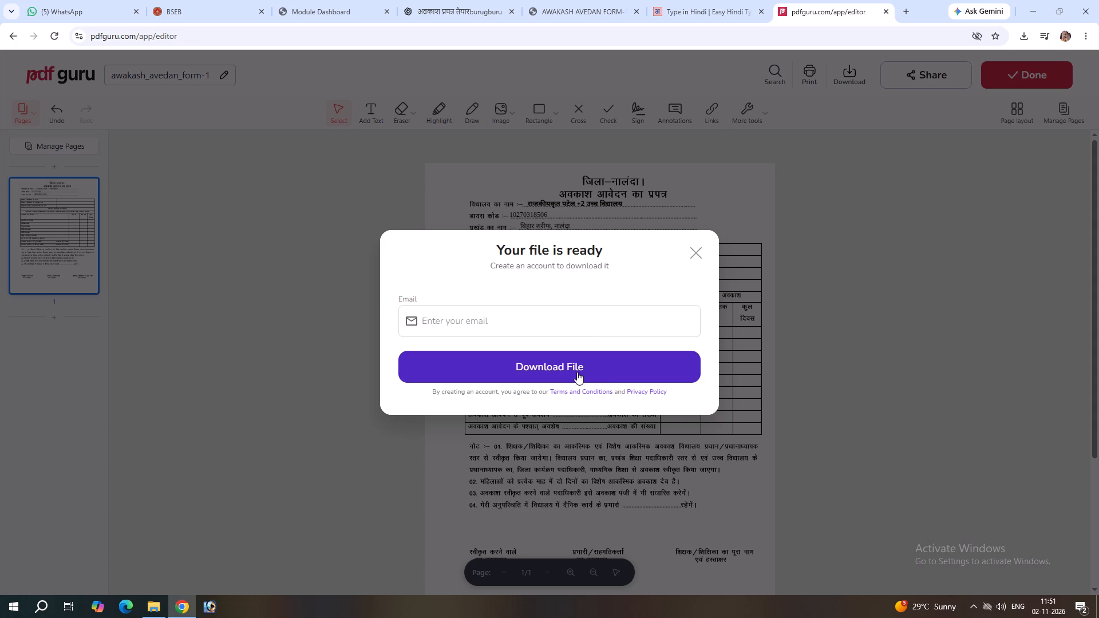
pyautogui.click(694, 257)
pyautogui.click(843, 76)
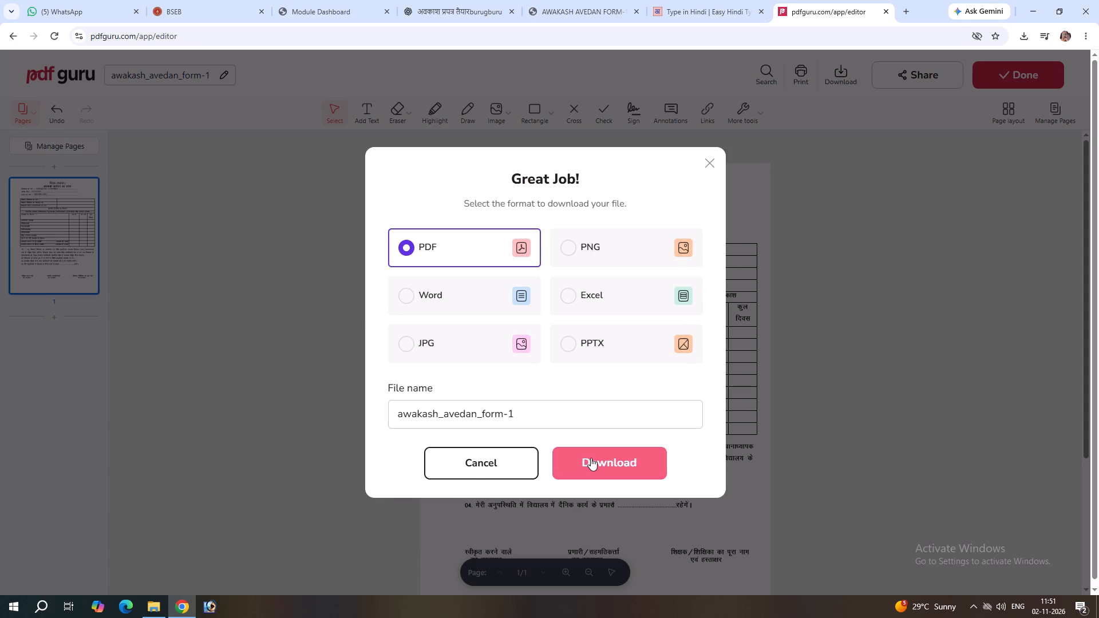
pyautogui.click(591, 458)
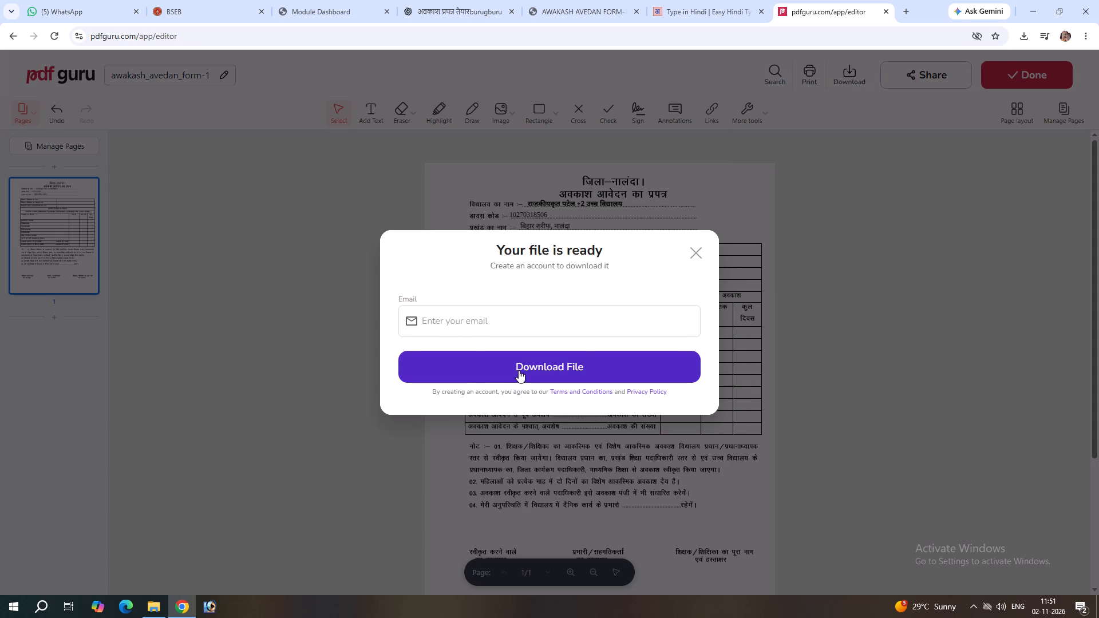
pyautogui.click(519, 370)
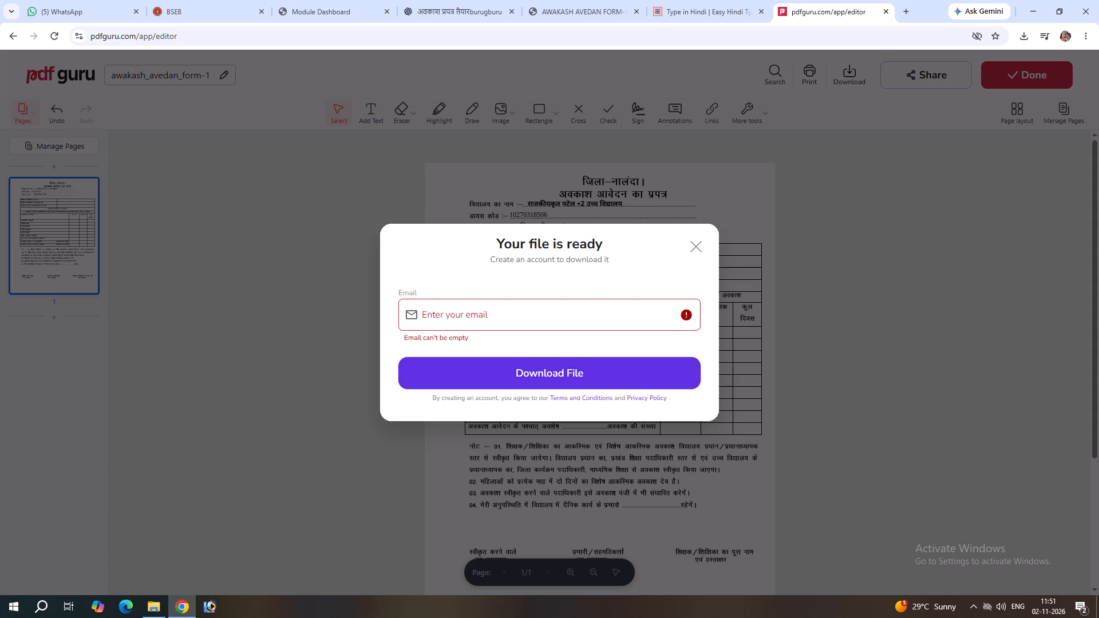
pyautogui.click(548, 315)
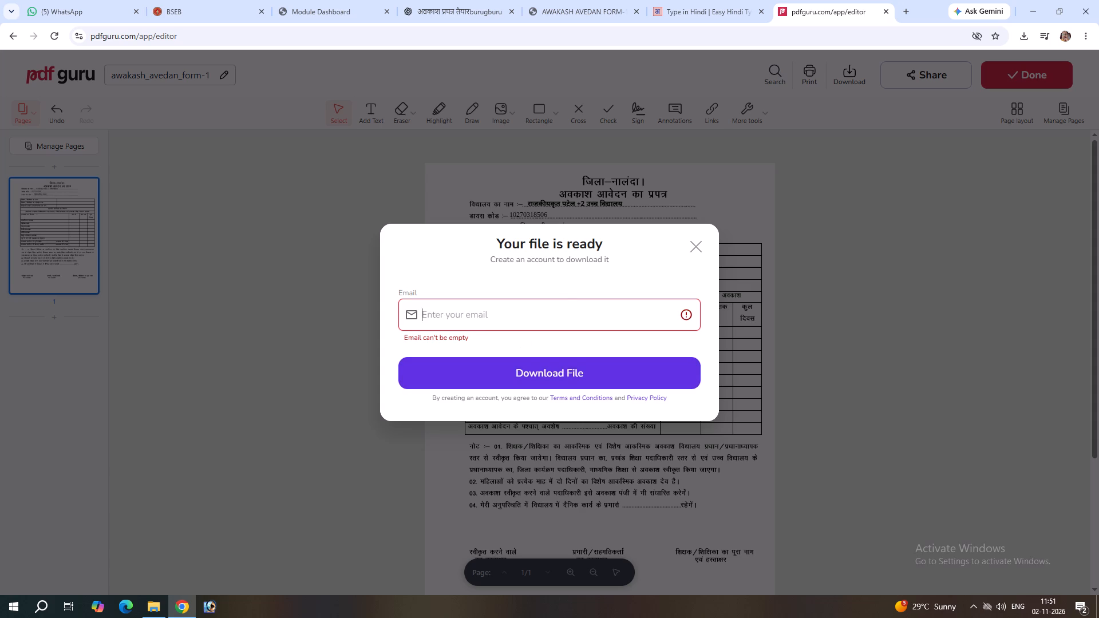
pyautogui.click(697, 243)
# Capture a screenshot showing the entire filled form page in the PDFGuru editor.
pyautogui.scroll(-2, 694, 343)
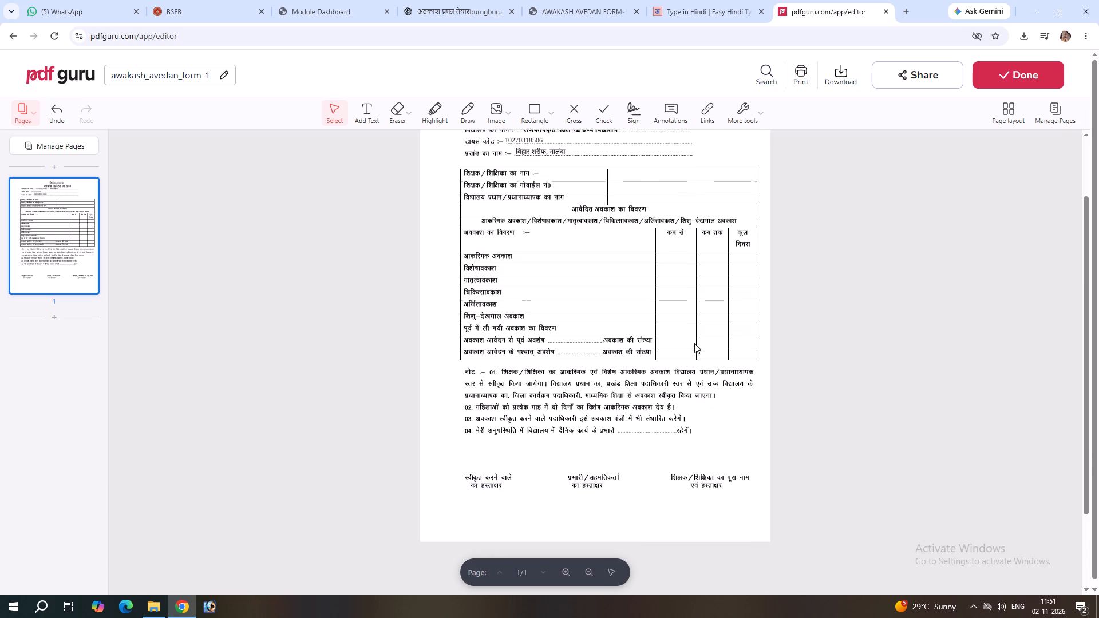
pyautogui.scroll(1, 694, 343)
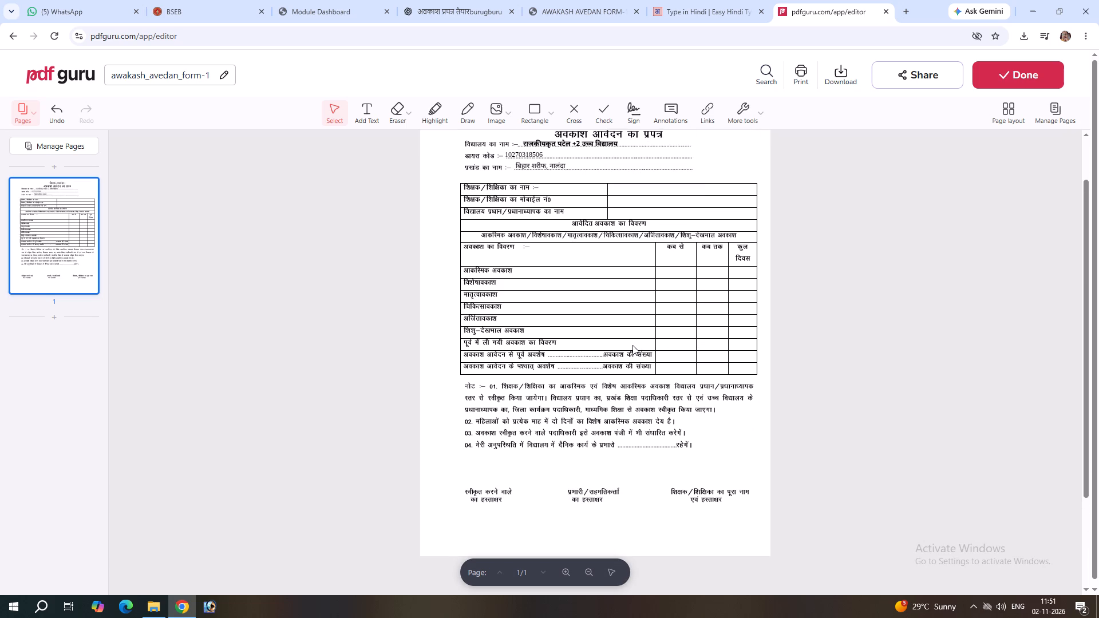
pyautogui.click(584, 571)
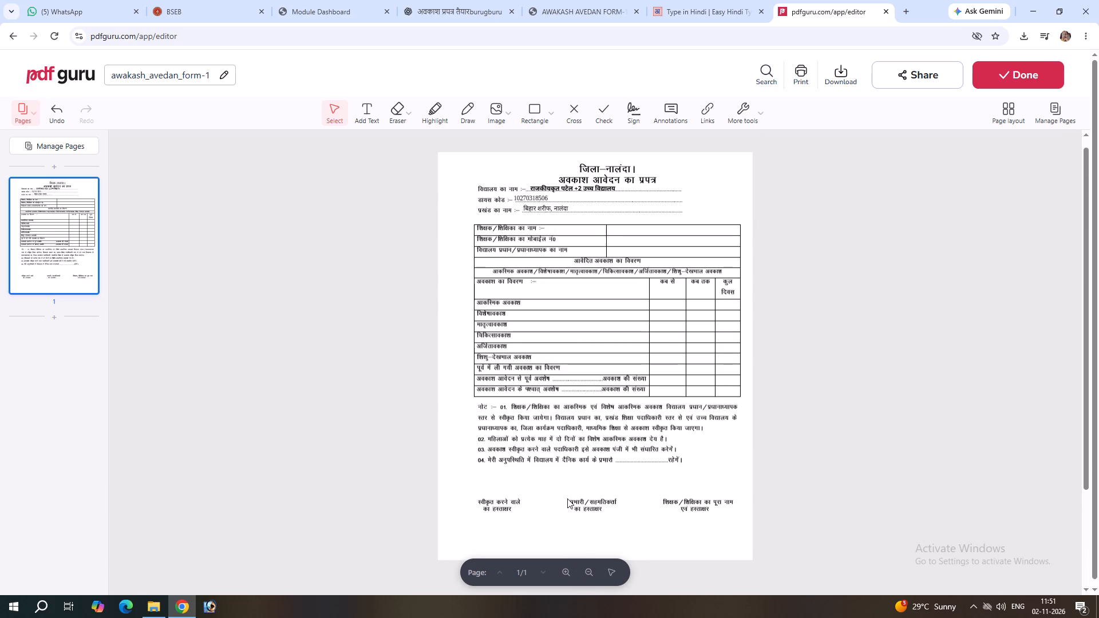
pyautogui.rightClick(454, 404)
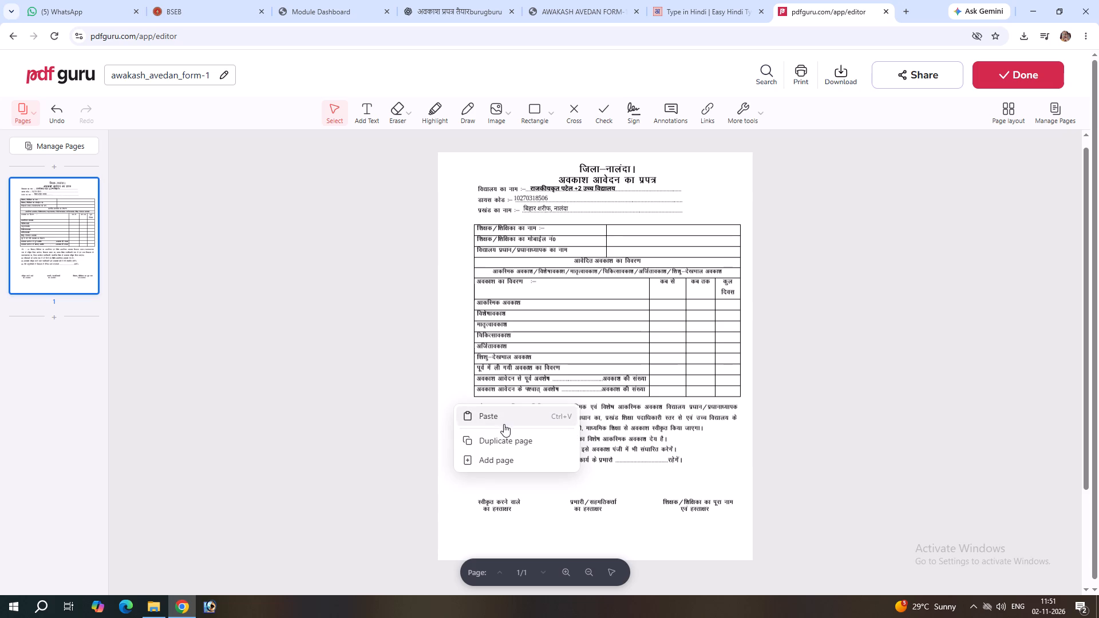
pyautogui.click(454, 295)
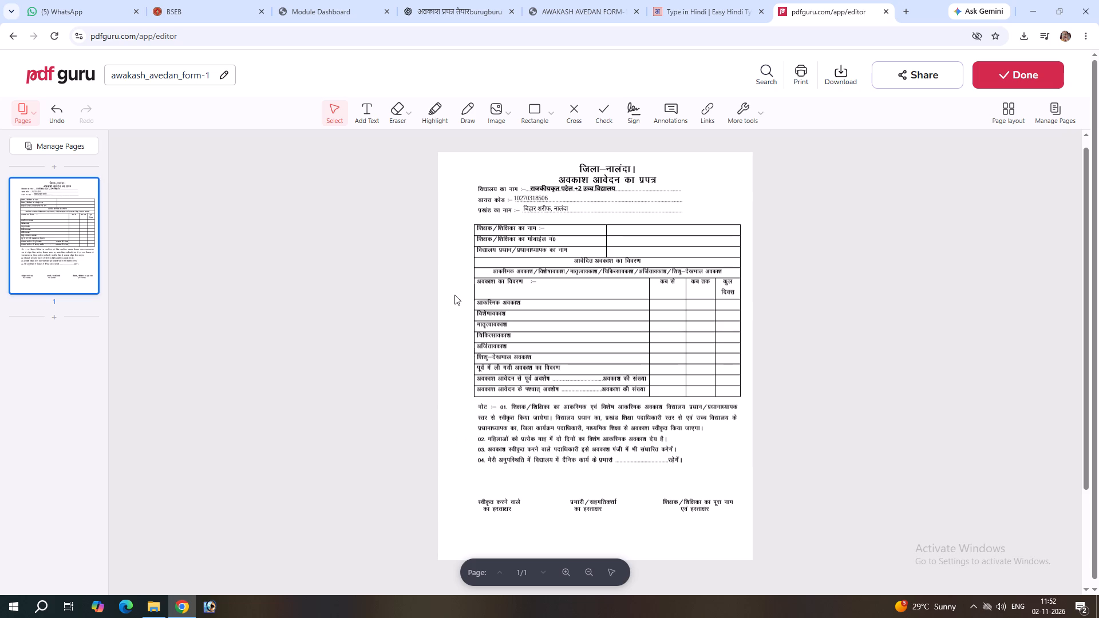
pyautogui.click(1085, 204)
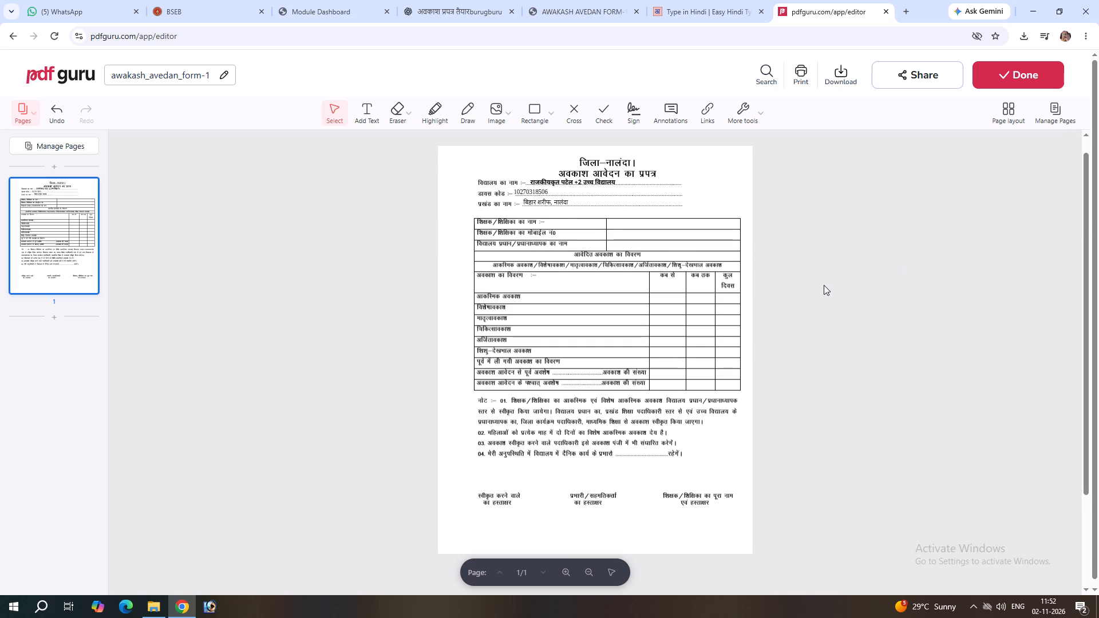
pyautogui.press('Print')
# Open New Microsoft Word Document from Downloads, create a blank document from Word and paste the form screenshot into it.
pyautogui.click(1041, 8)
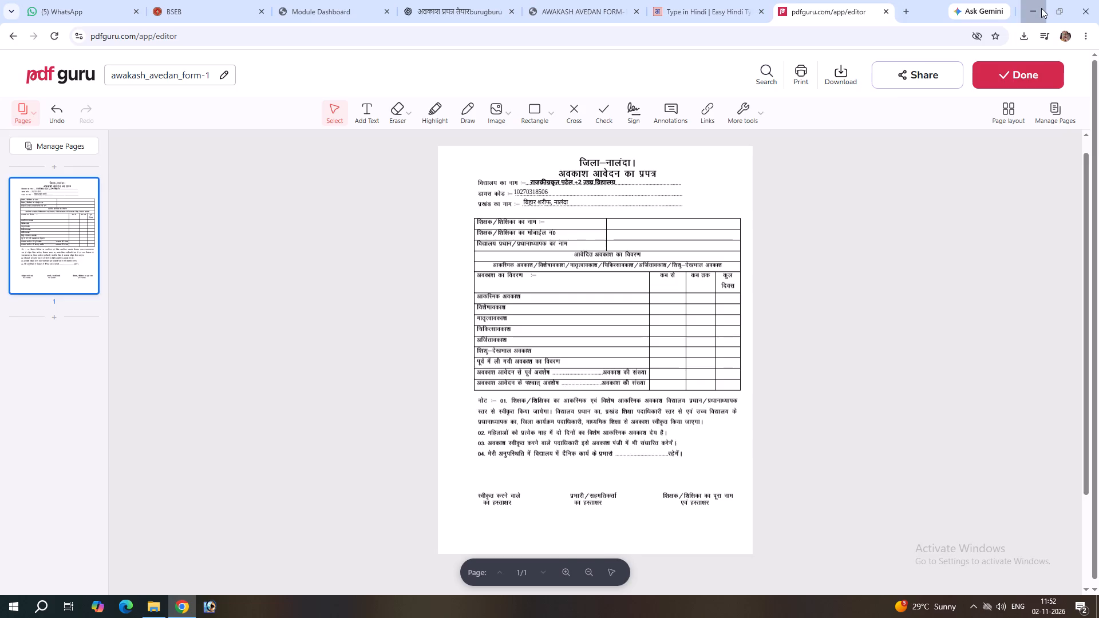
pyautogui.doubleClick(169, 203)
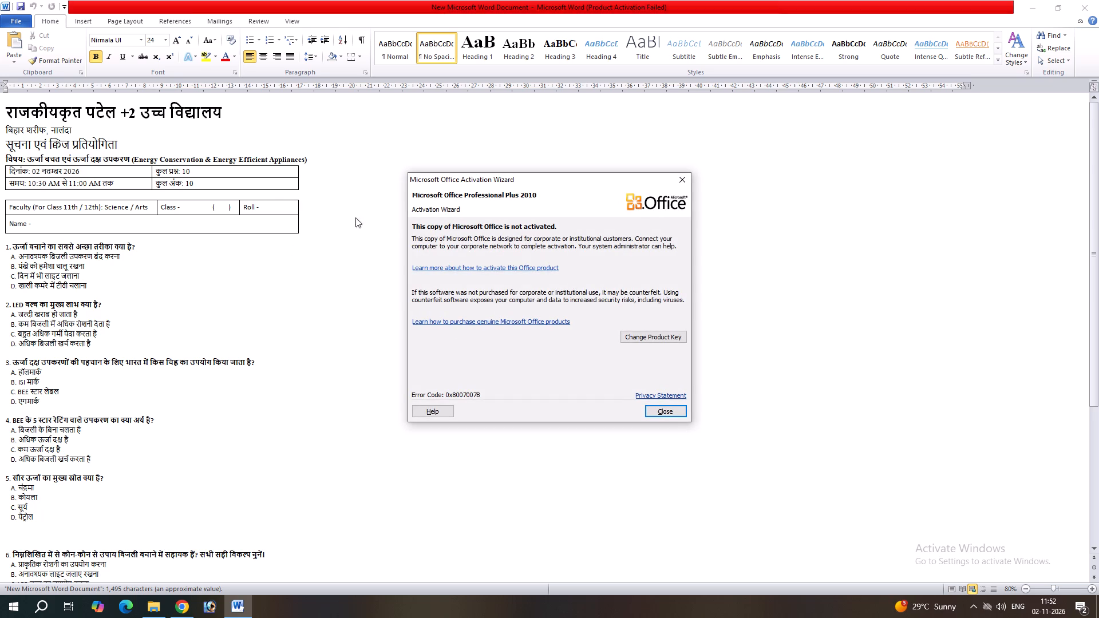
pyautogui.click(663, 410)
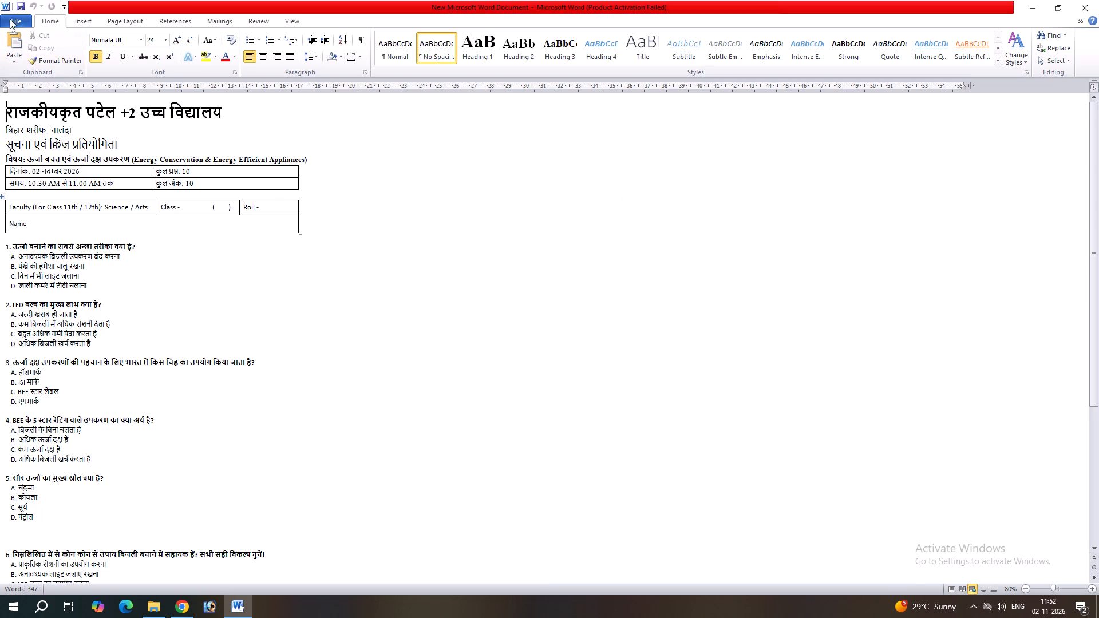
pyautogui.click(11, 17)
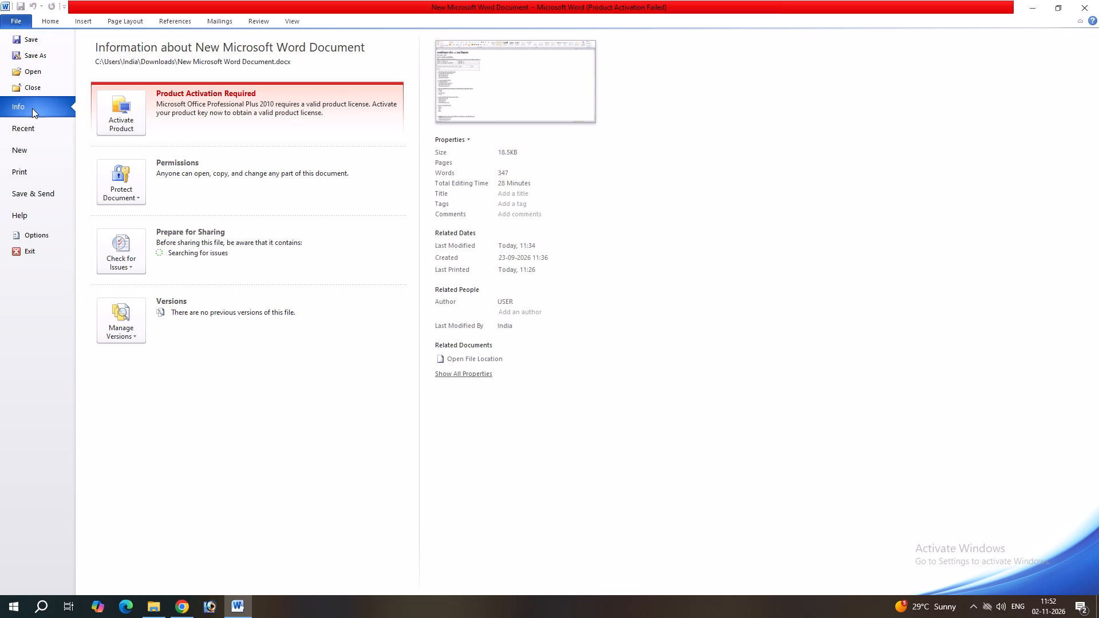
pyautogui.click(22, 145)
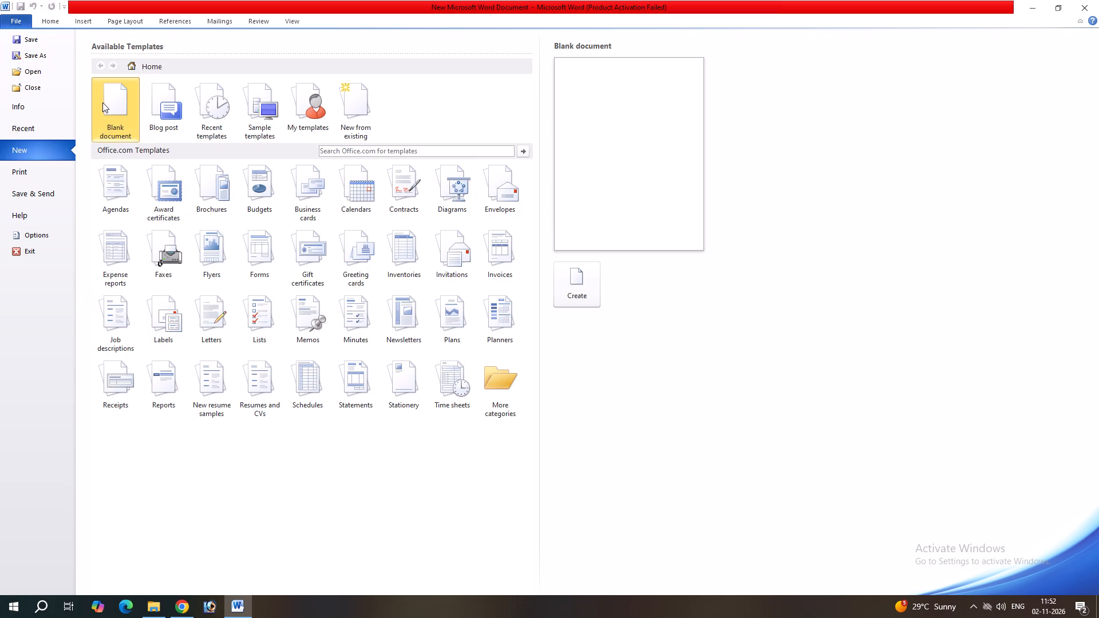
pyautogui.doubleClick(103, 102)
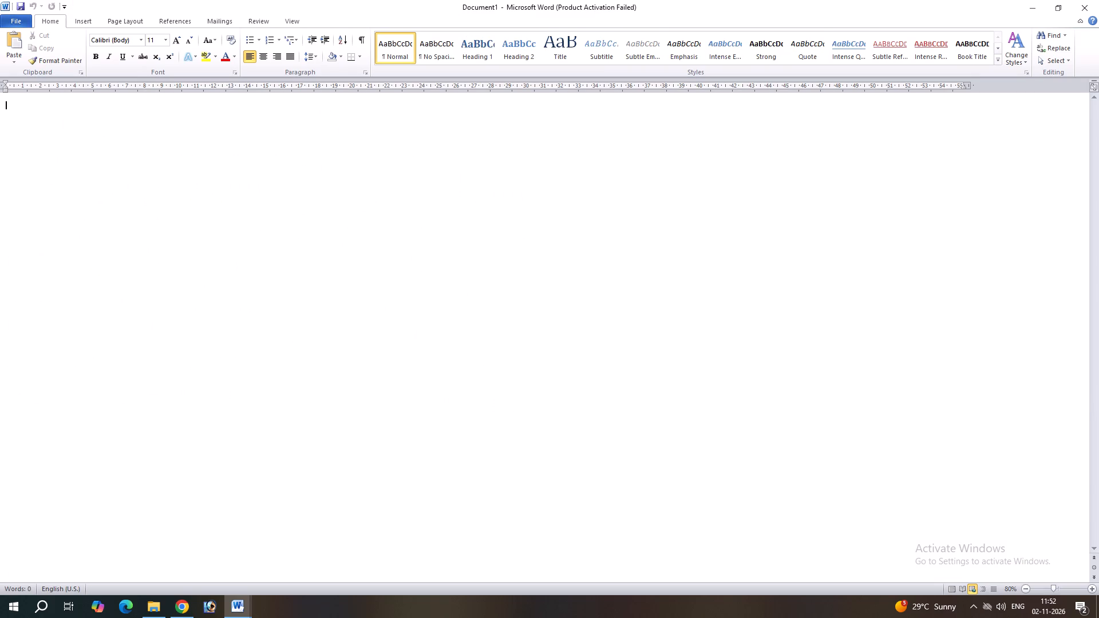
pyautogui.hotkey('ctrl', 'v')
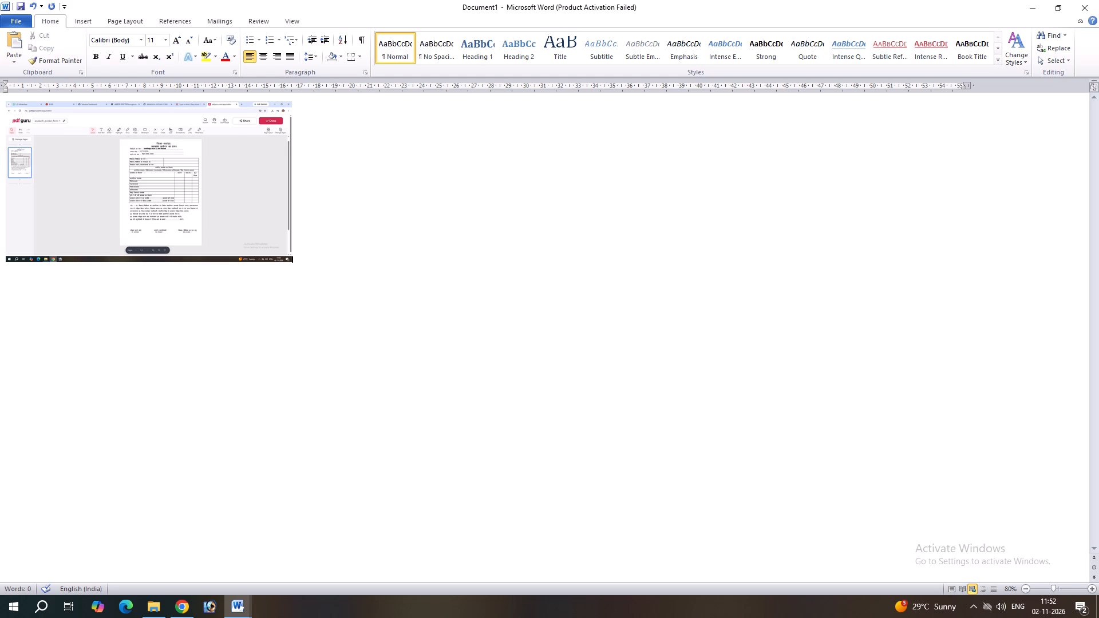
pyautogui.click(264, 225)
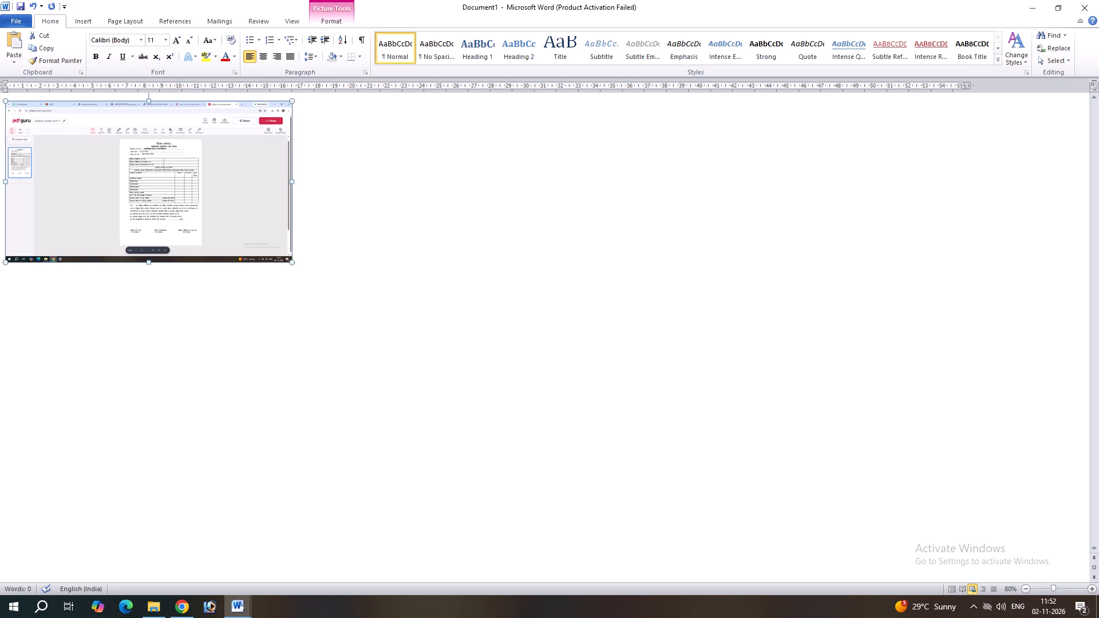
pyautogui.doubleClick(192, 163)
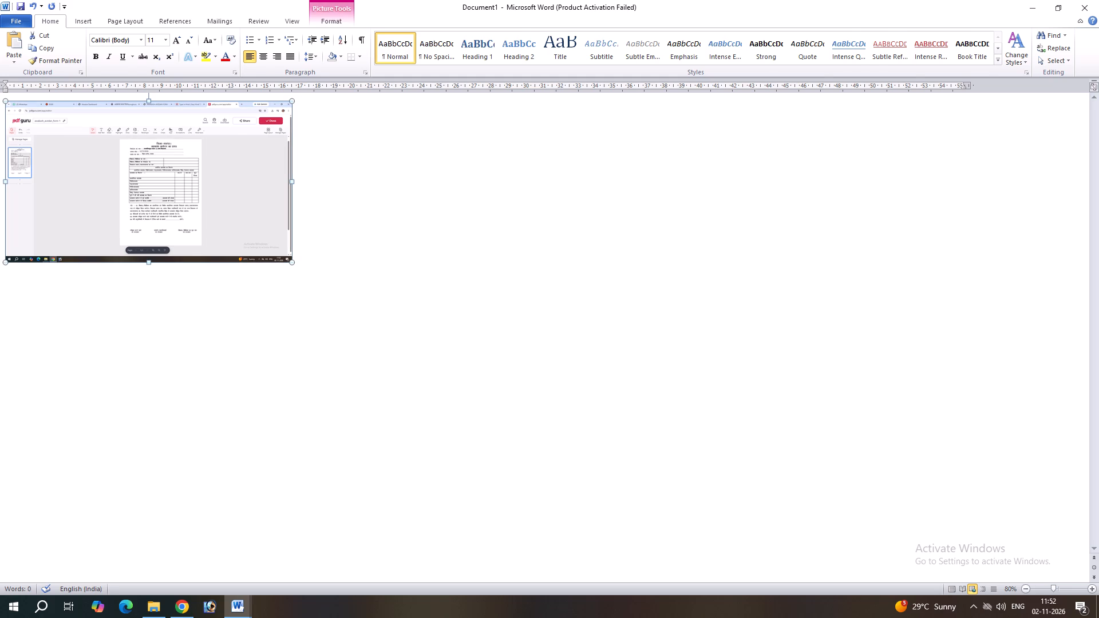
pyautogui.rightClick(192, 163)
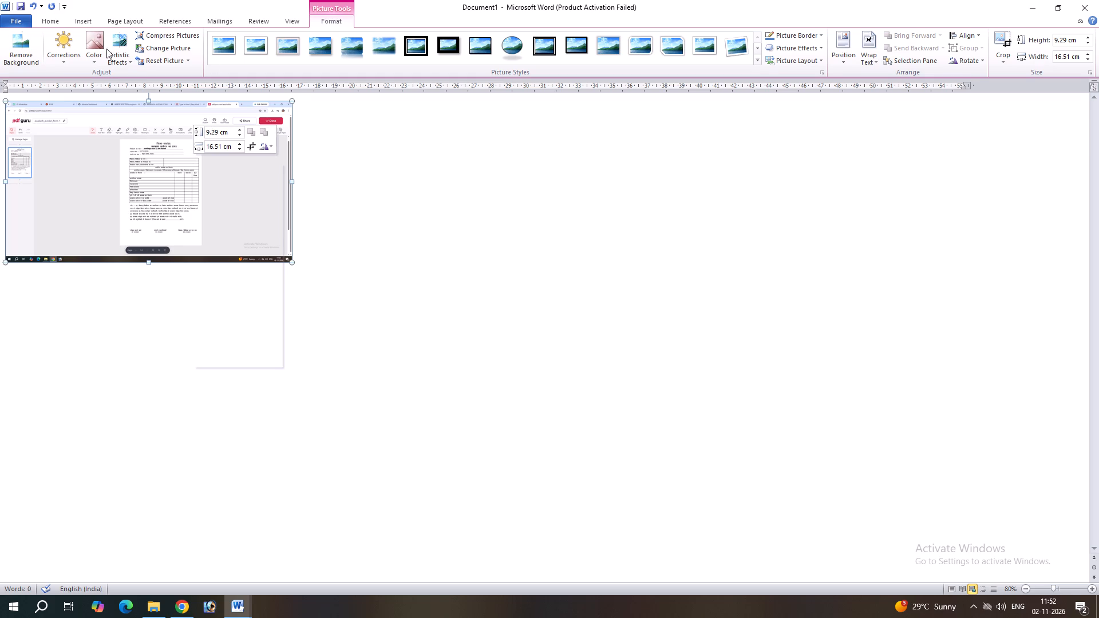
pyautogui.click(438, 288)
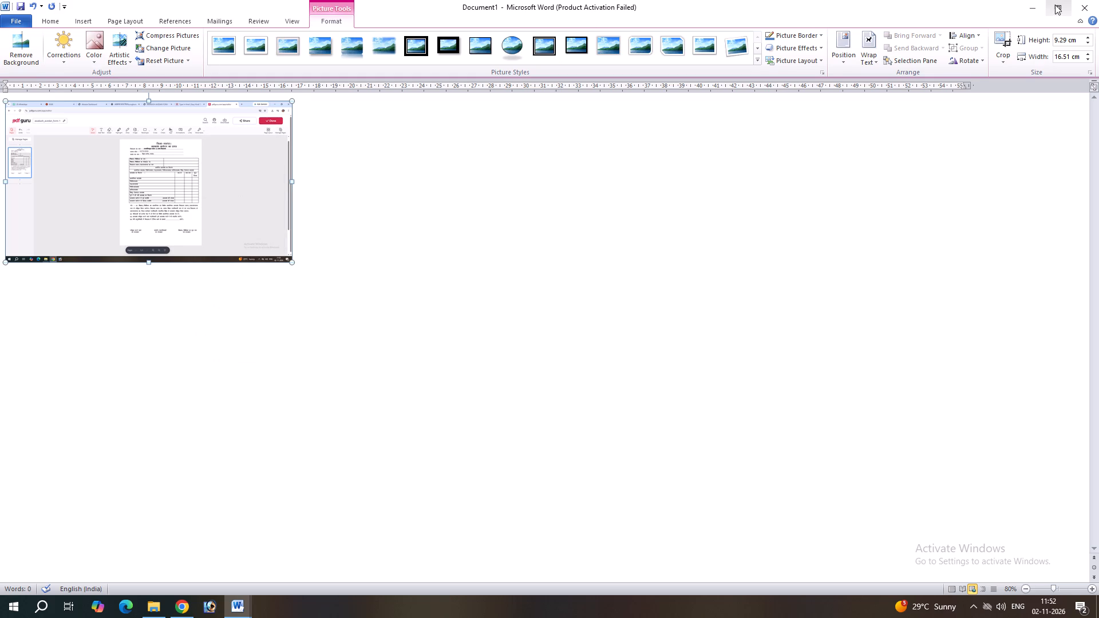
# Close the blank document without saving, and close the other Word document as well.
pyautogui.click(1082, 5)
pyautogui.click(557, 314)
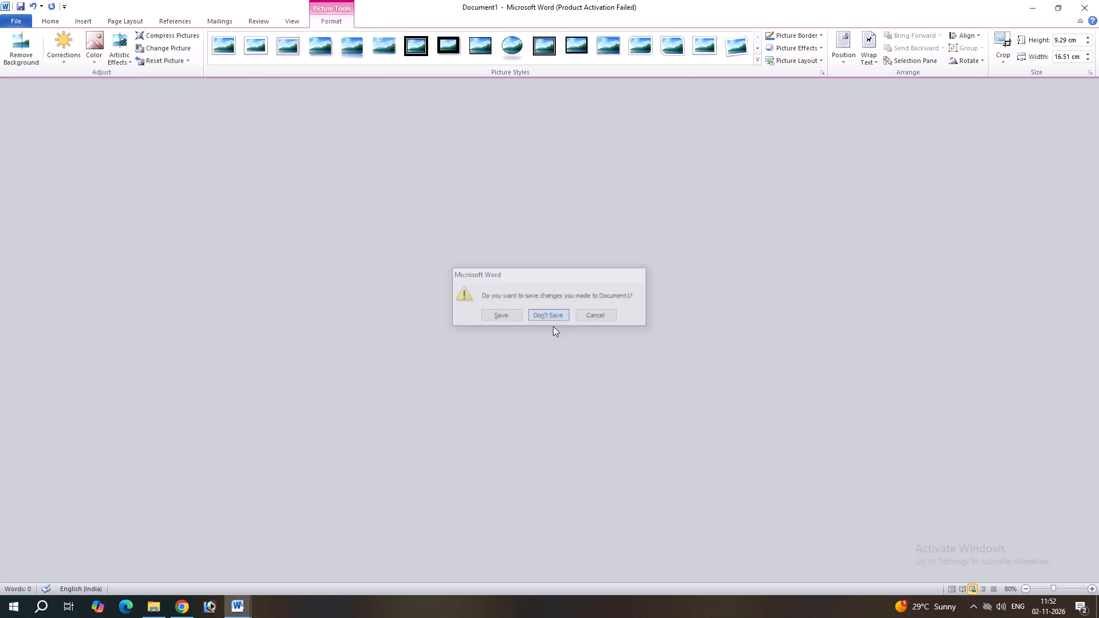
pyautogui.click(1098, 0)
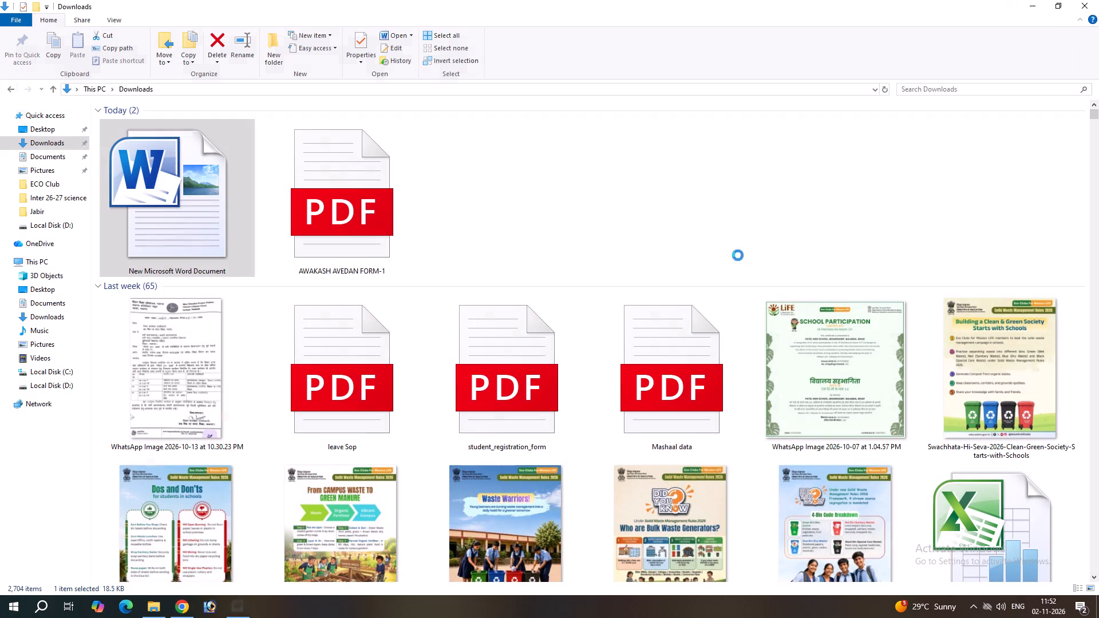
pyautogui.click(13, 605)
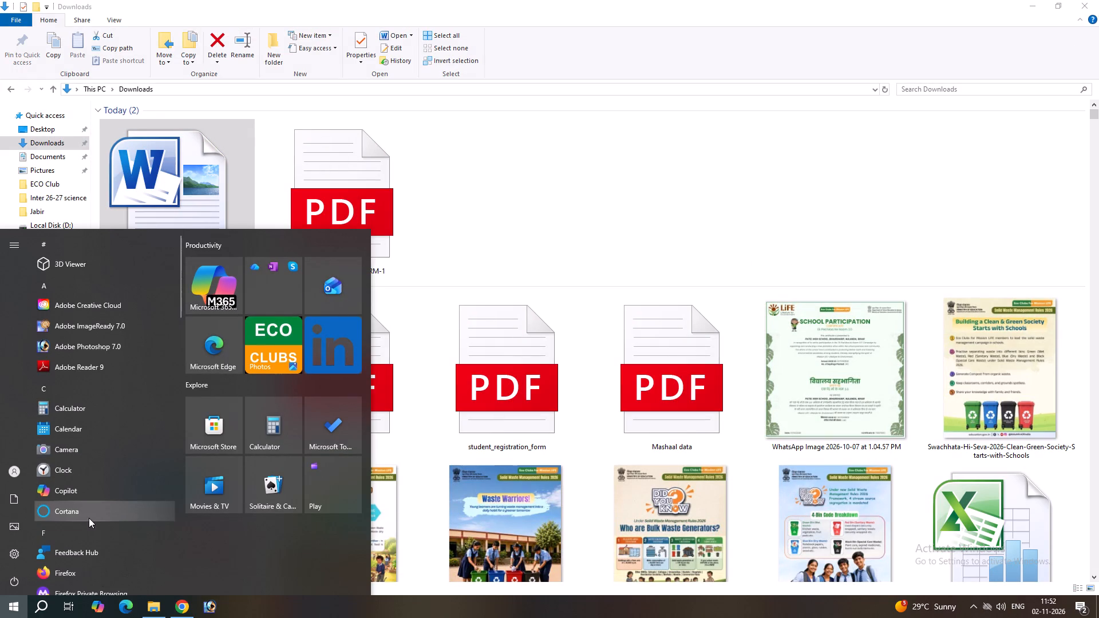
pyautogui.click(102, 347)
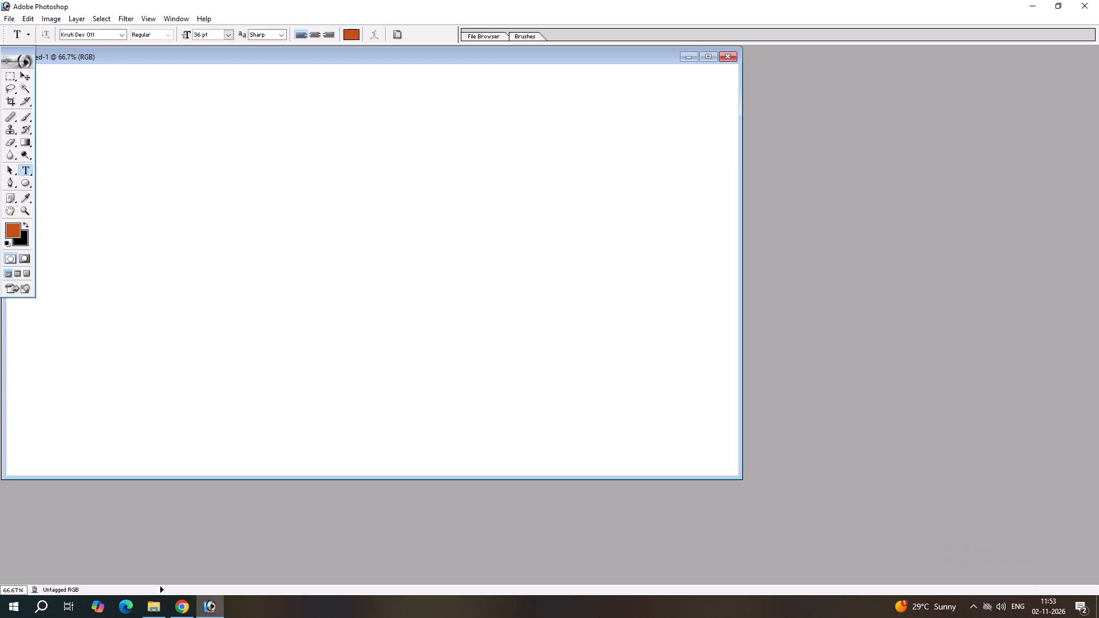
pyautogui.hotkey('ctrl', 'v')
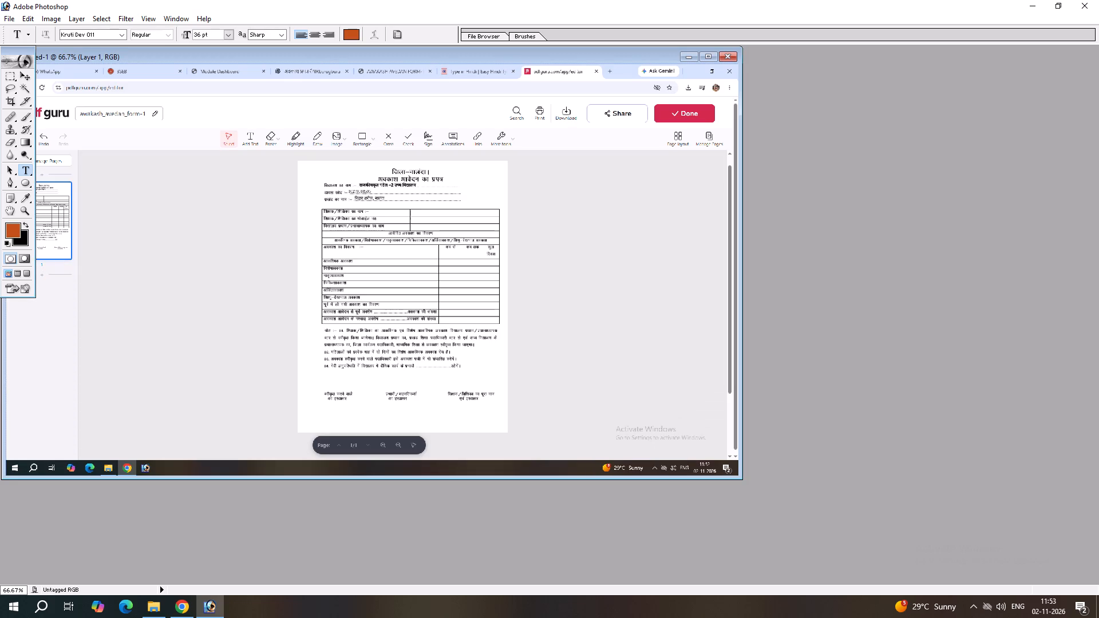
# Select the filled form page in the pasted screenshot with the Rectangular Marquee and cut it out.
pyautogui.click(10, 78)
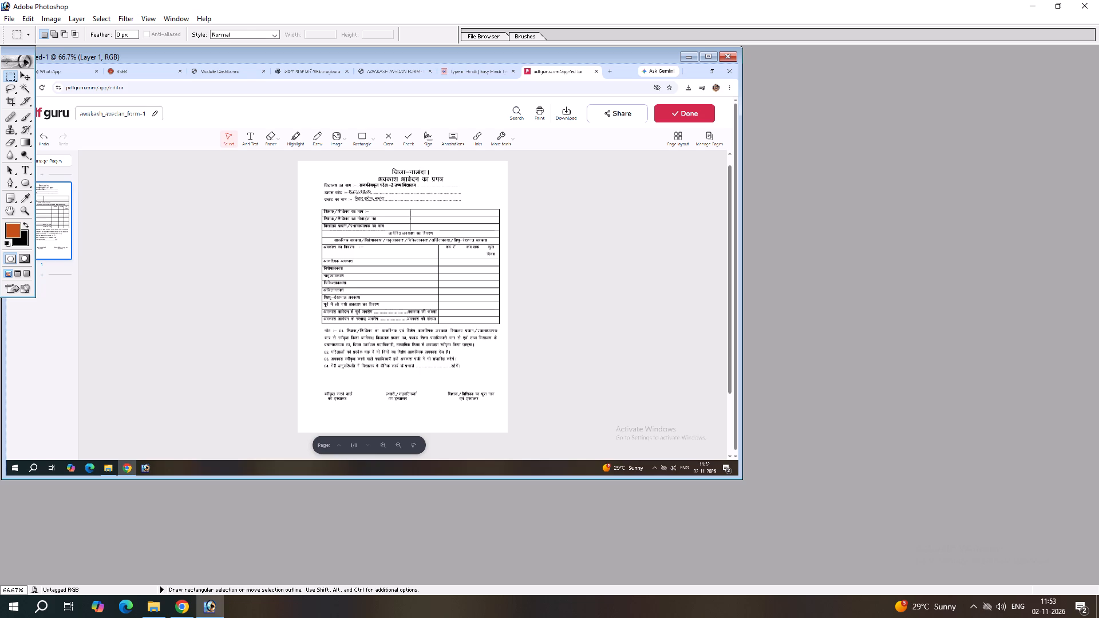
pyautogui.moveTo(300, 162); pyautogui.dragTo(507, 424)
pyautogui.moveTo(507, 424); pyautogui.dragTo(505, 430)
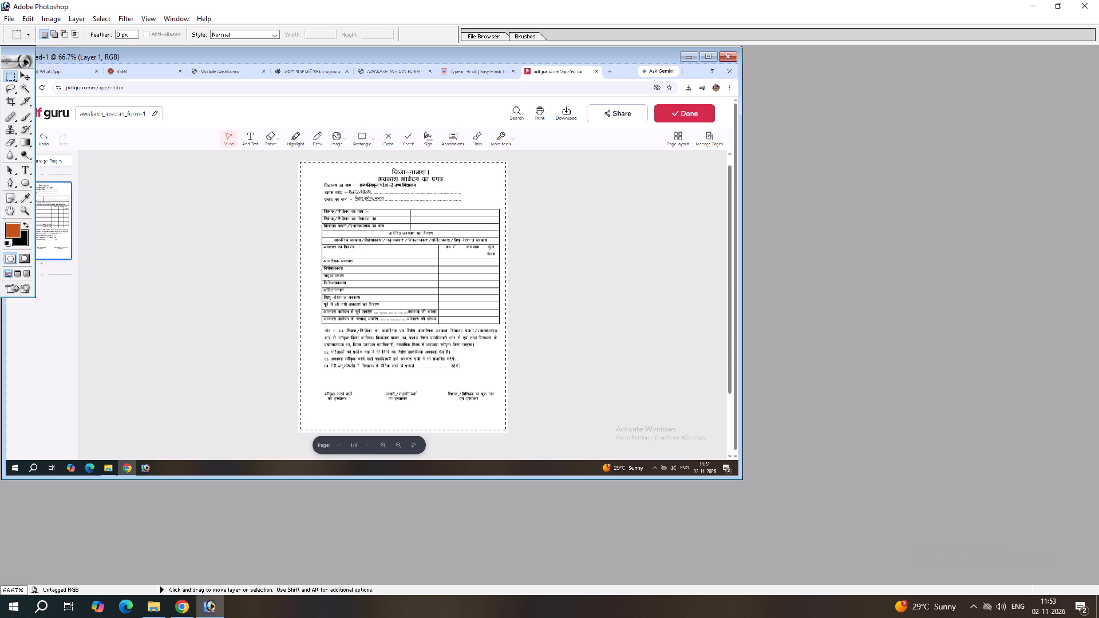
pyautogui.hotkey('ctrl', 'x')
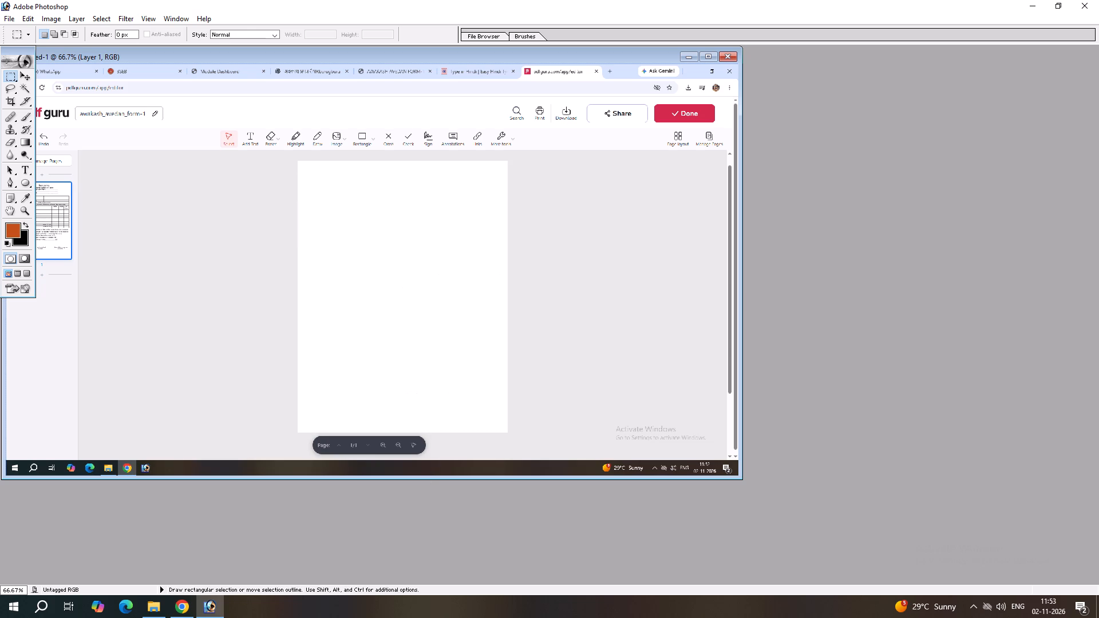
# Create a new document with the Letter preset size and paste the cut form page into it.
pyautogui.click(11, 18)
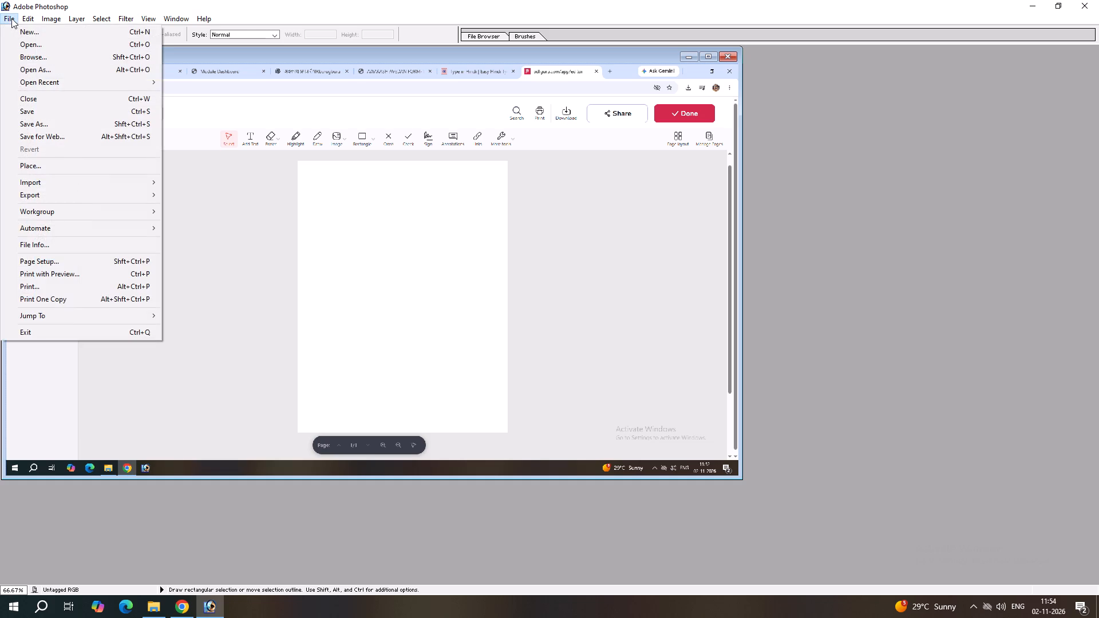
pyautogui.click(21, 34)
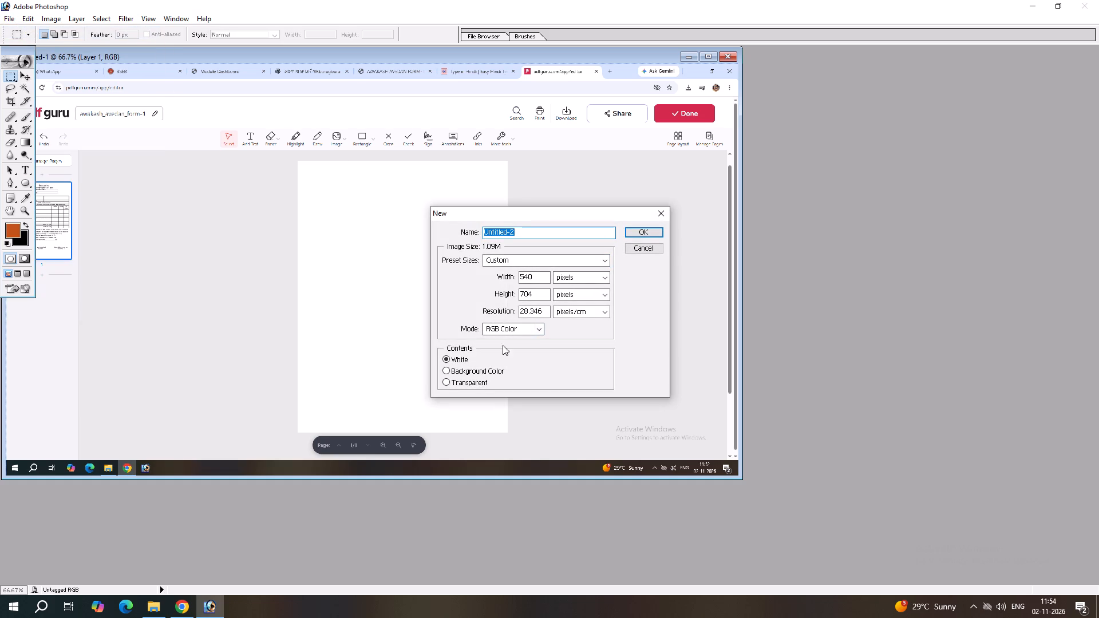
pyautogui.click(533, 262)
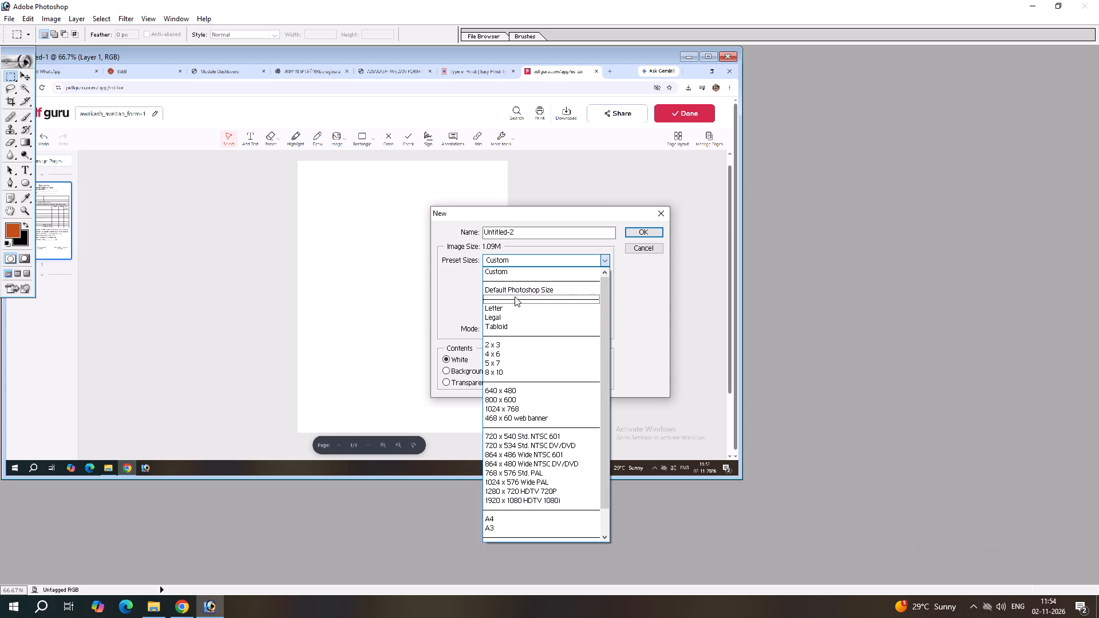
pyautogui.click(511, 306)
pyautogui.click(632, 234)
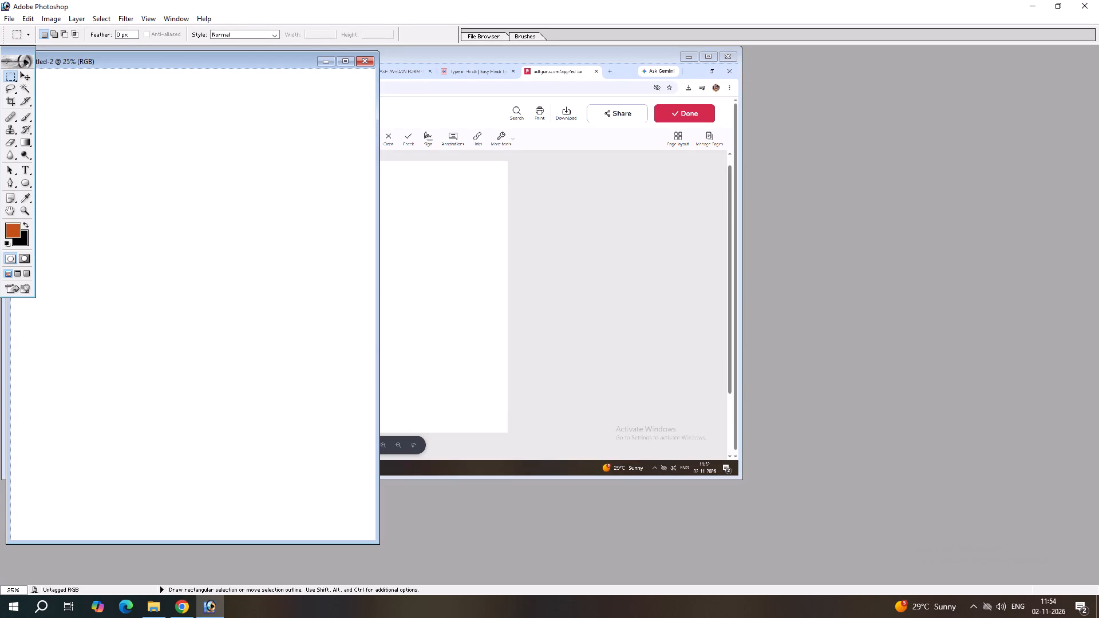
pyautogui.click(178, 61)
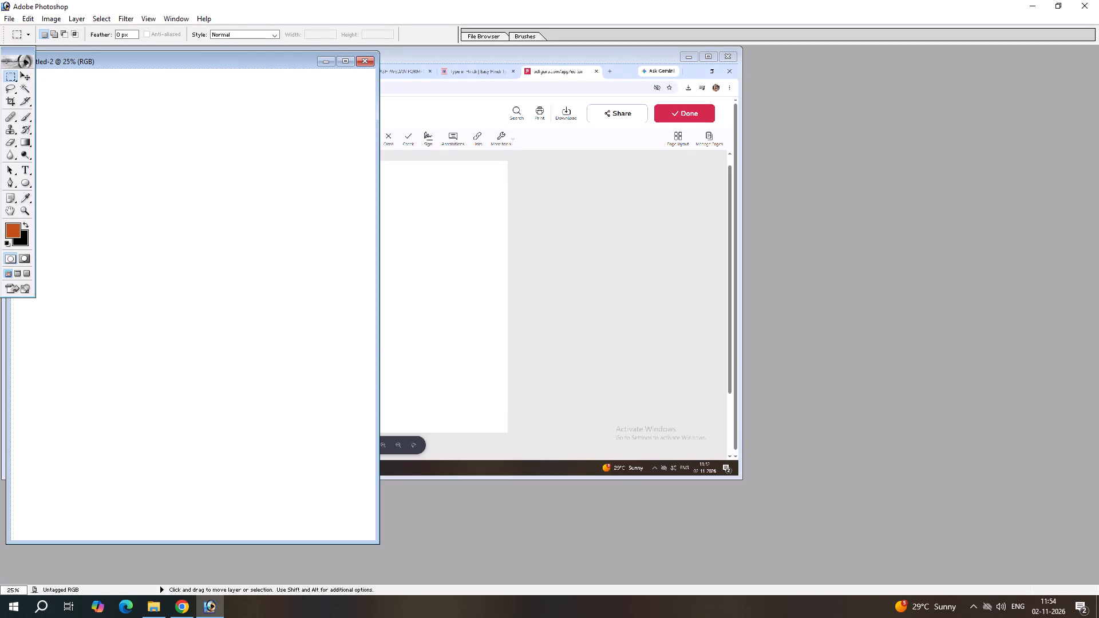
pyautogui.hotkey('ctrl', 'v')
# Close the screenshot document without saving it.
pyautogui.click(728, 56)
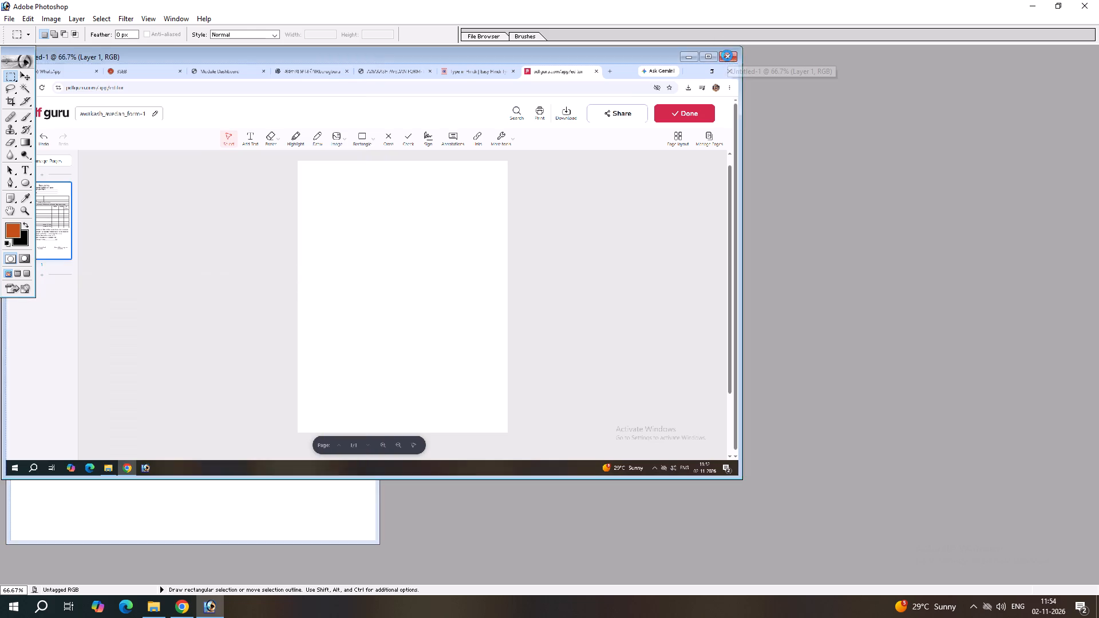
pyautogui.click(513, 221)
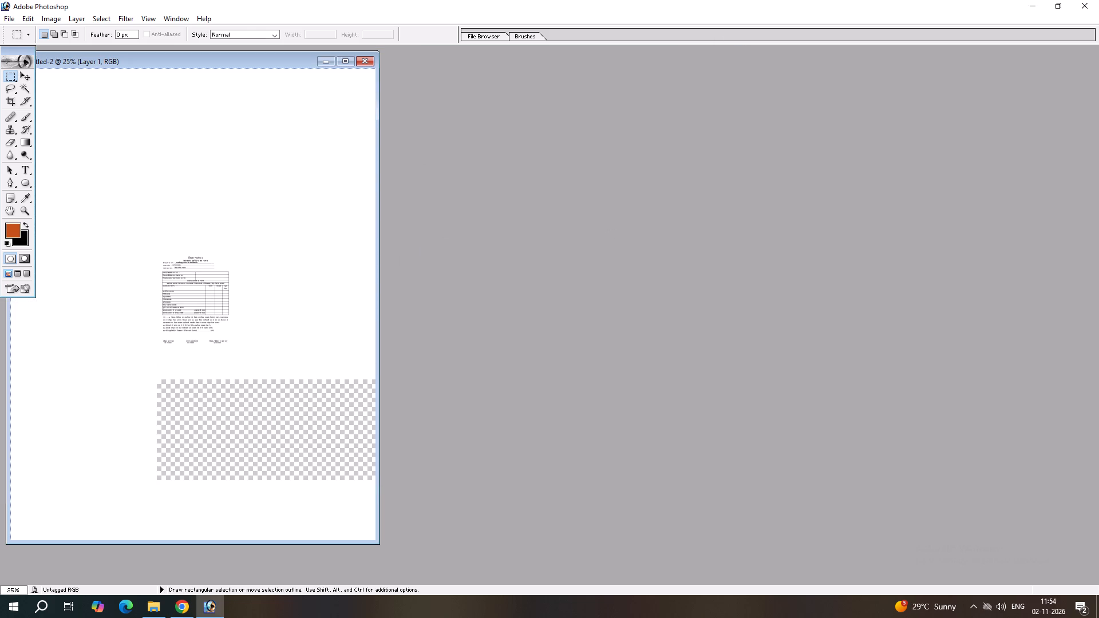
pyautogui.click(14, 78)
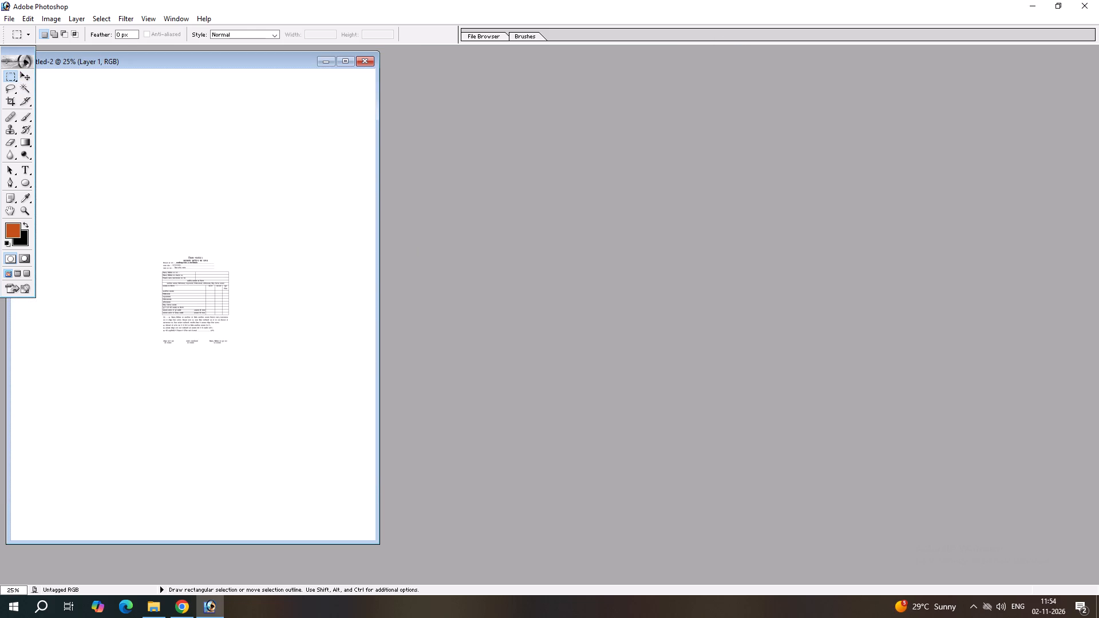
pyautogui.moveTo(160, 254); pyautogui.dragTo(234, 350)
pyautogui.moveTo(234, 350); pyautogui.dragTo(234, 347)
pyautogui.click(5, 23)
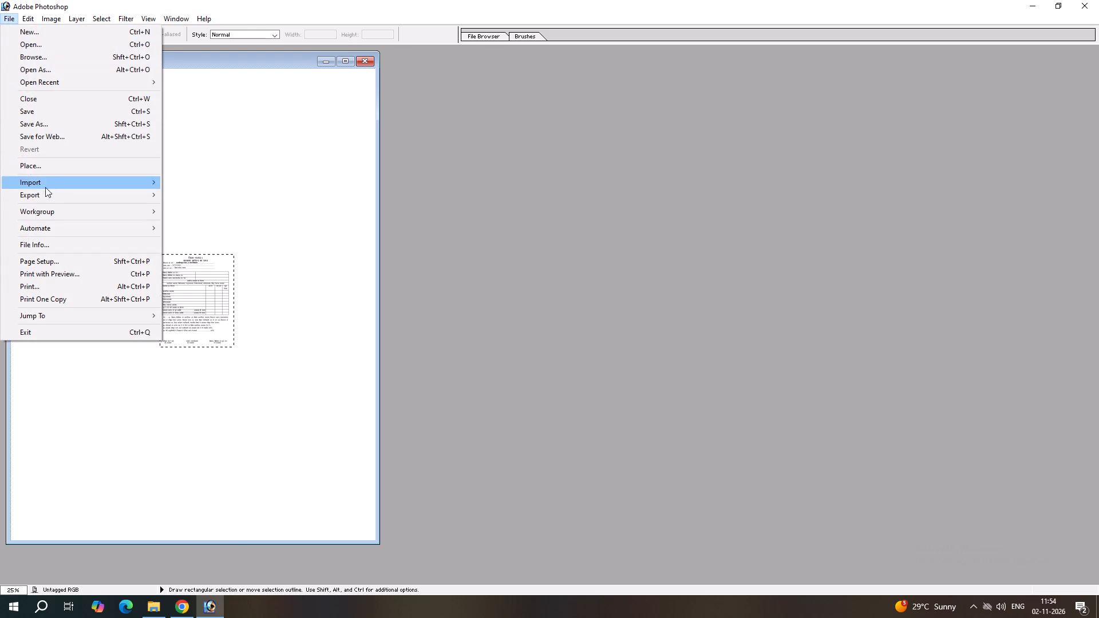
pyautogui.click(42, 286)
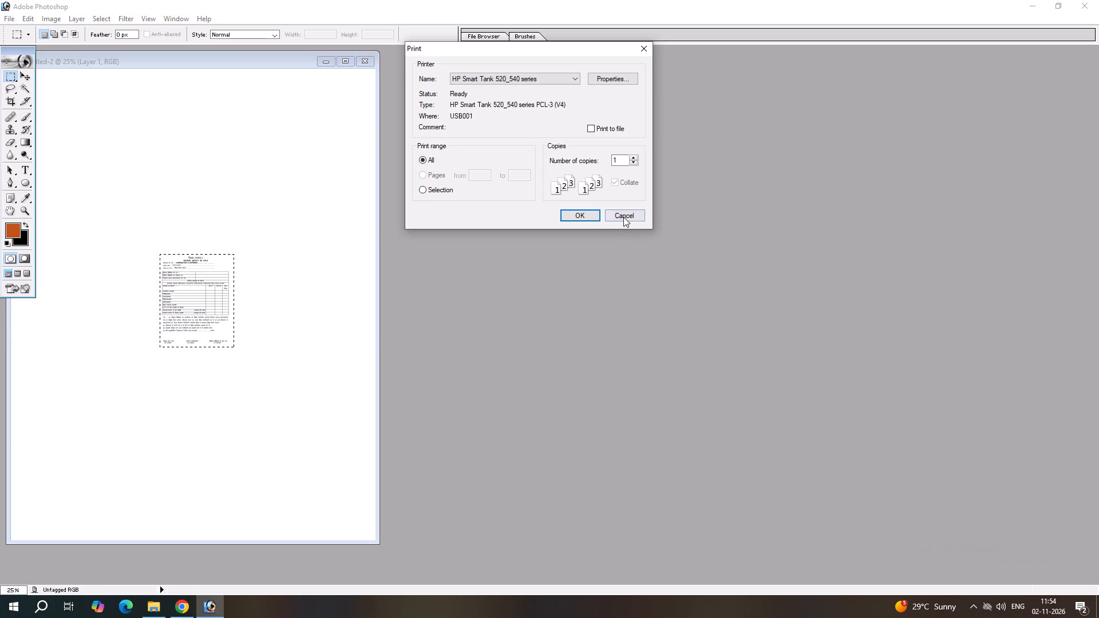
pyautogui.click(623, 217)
pyautogui.click(365, 64)
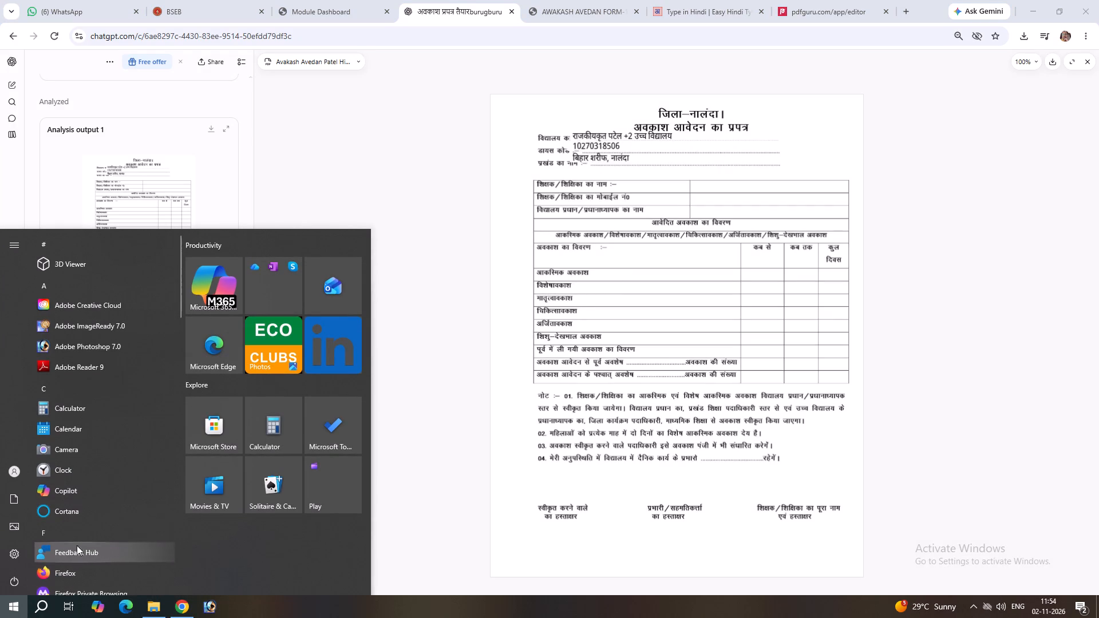
pyautogui.scroll(-4, 129, 489)
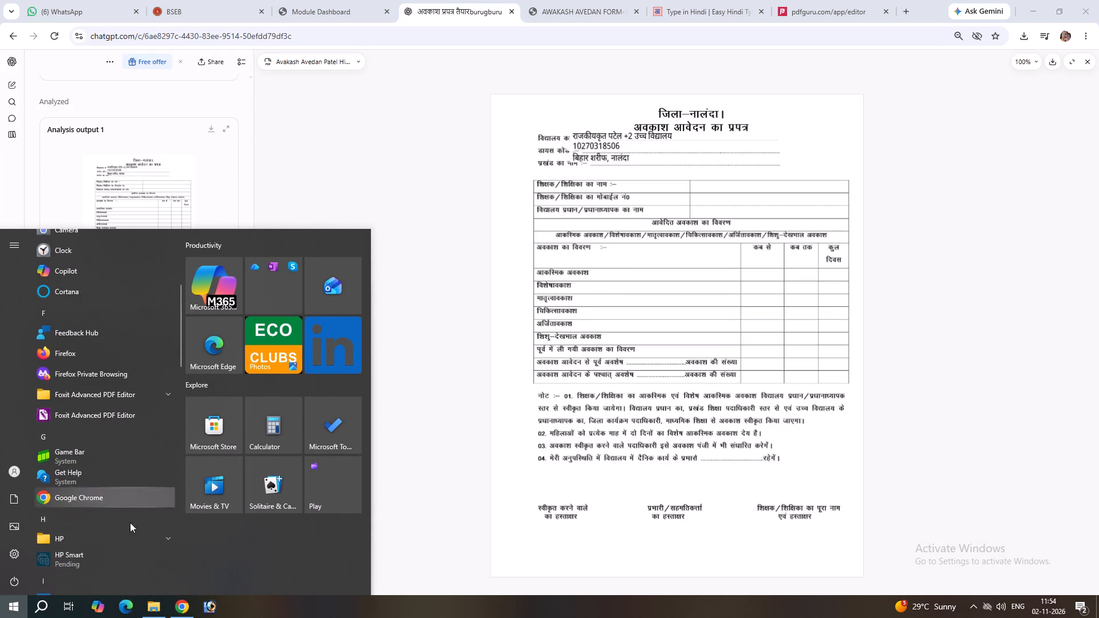
pyautogui.click(44, 608)
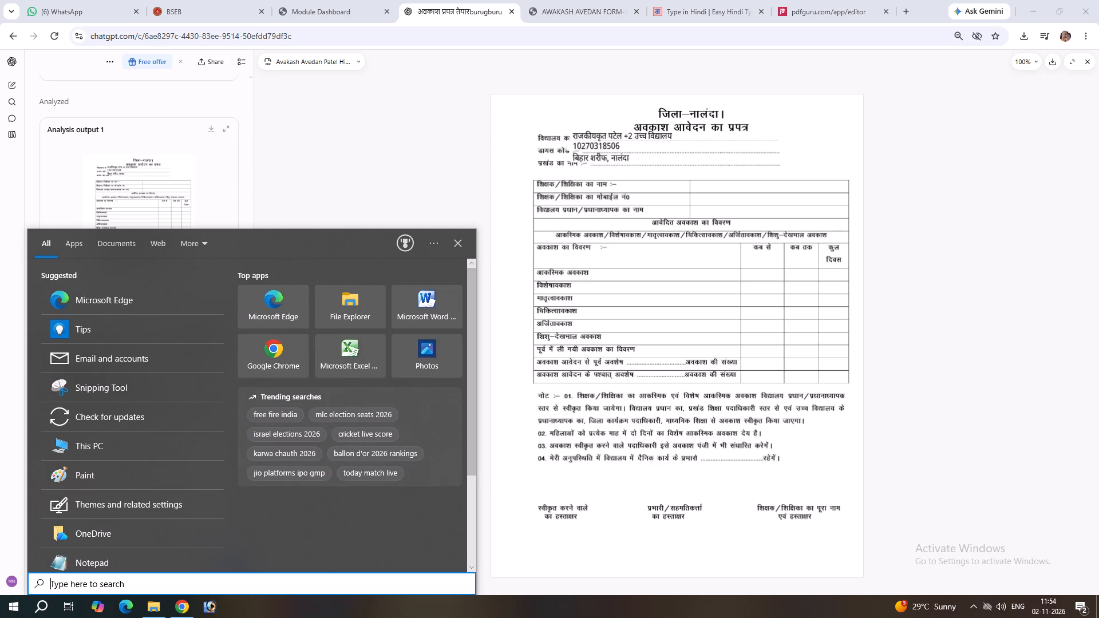
pyautogui.write('pa')
pyautogui.click(94, 294)
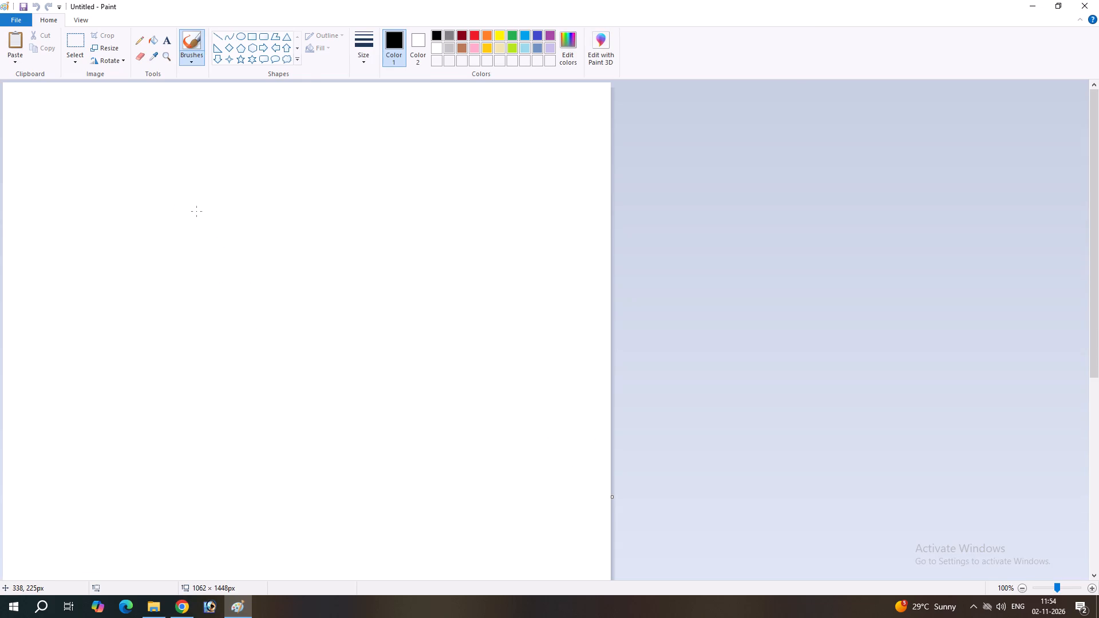
pyautogui.hotkey('ctrl', 'v')
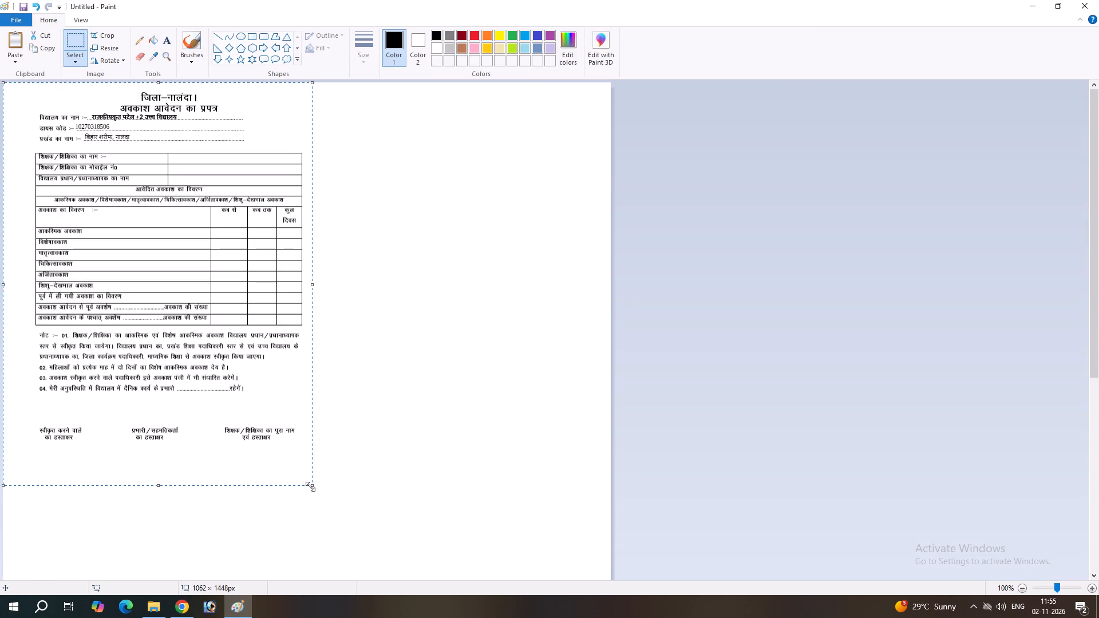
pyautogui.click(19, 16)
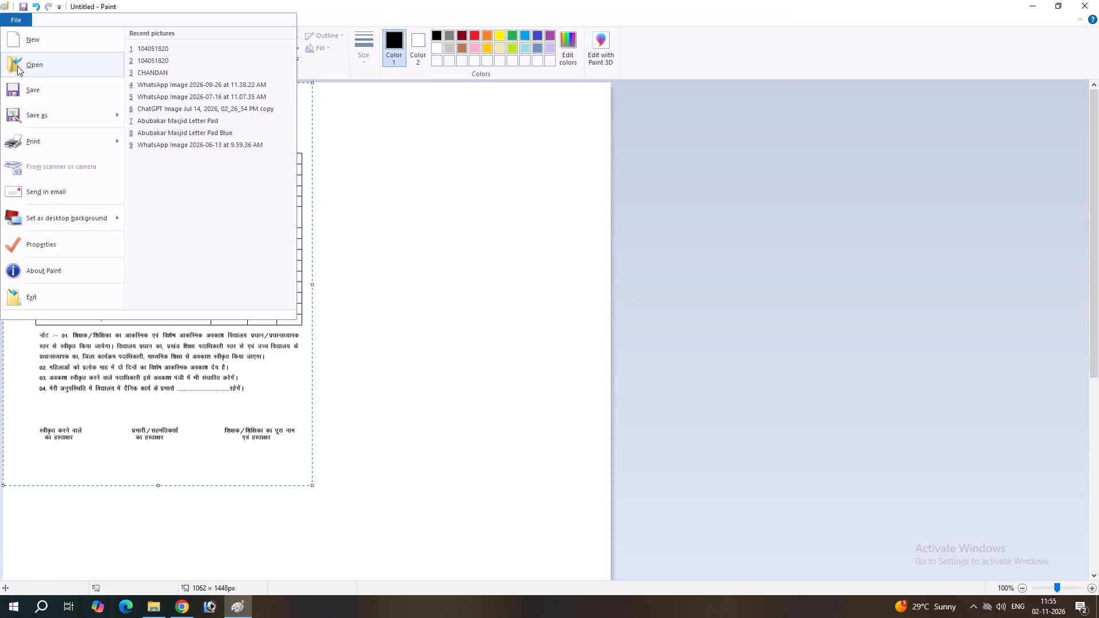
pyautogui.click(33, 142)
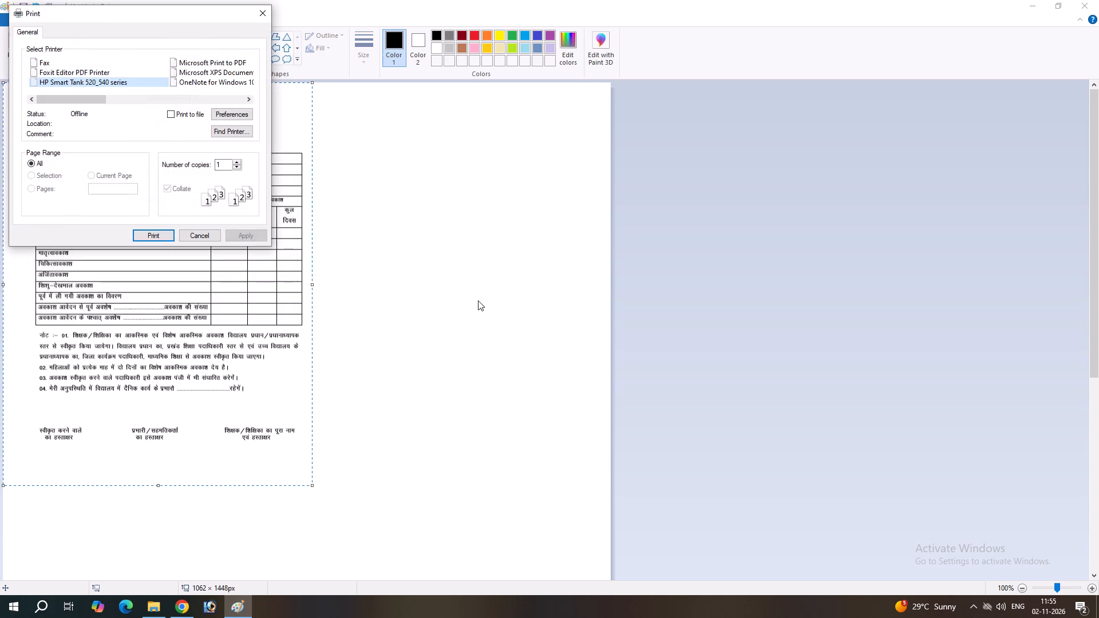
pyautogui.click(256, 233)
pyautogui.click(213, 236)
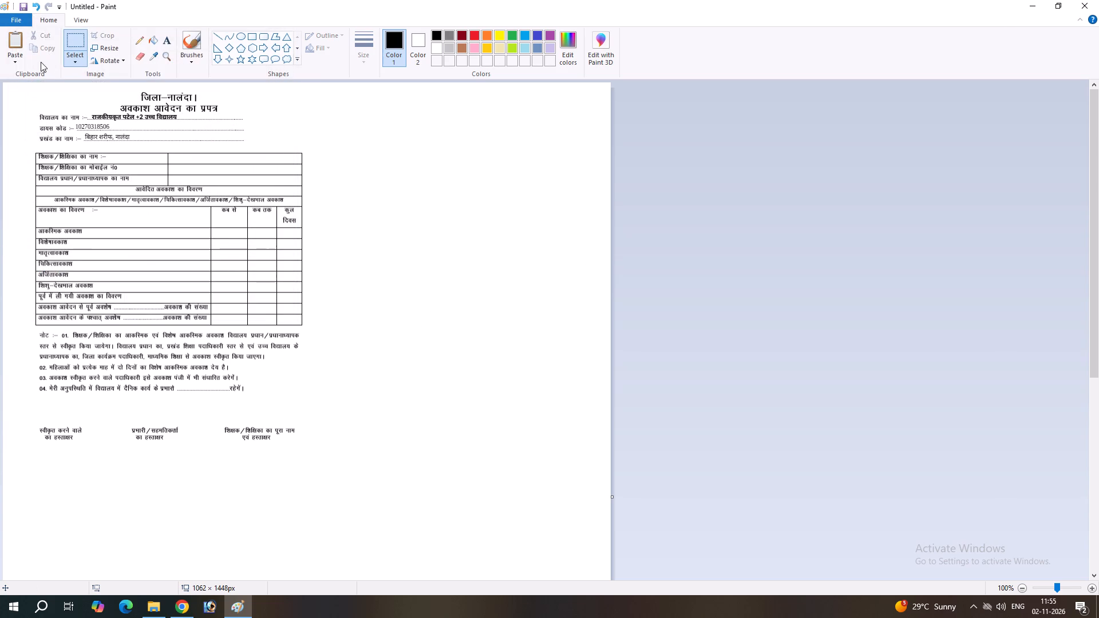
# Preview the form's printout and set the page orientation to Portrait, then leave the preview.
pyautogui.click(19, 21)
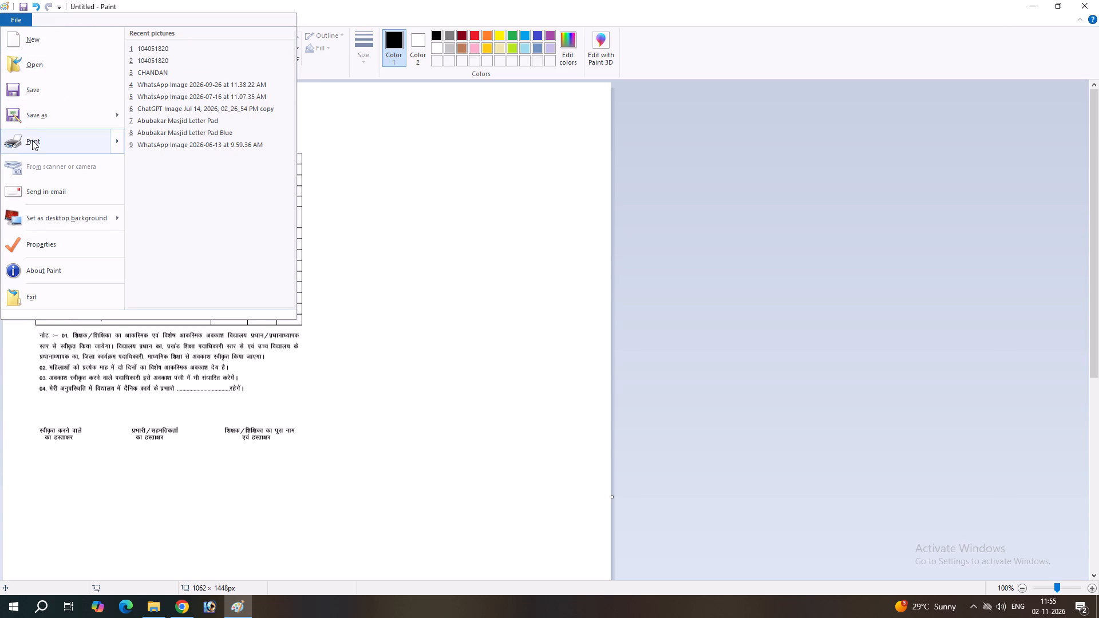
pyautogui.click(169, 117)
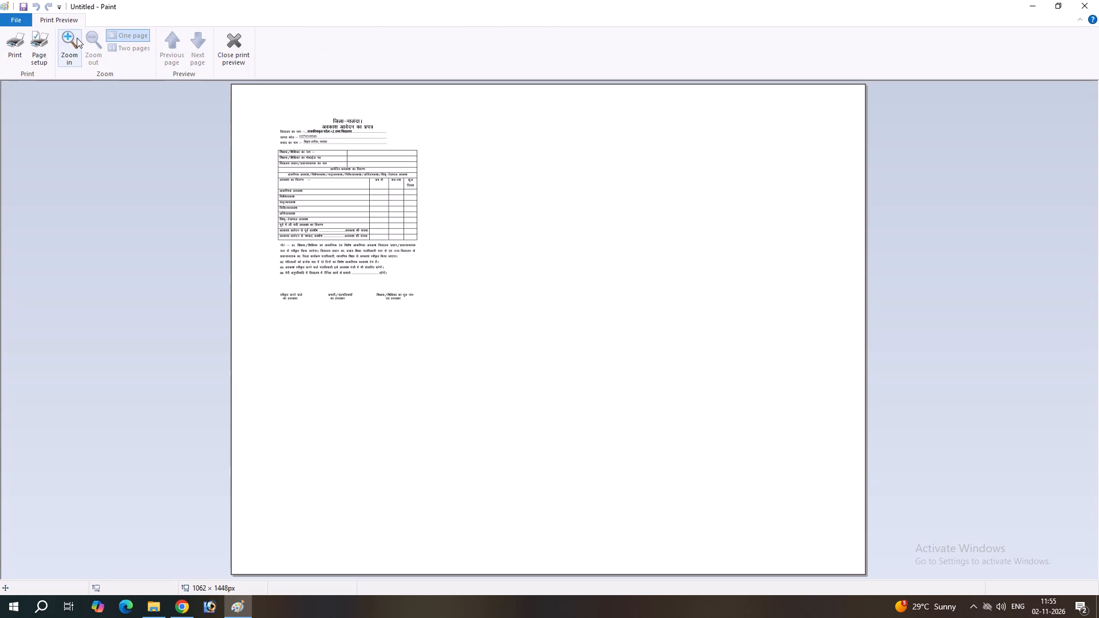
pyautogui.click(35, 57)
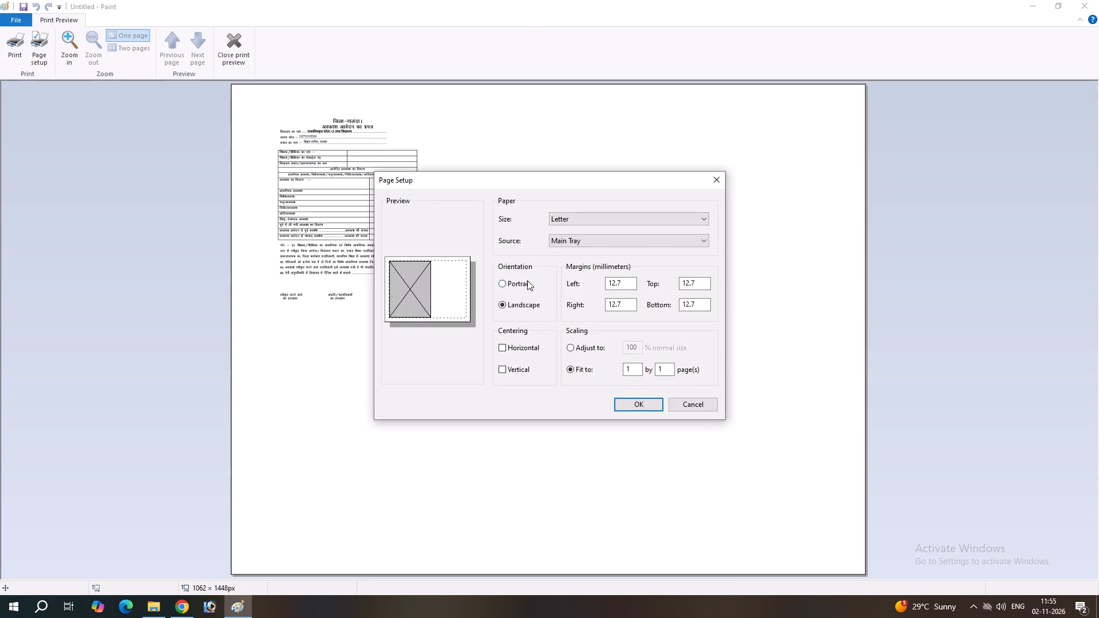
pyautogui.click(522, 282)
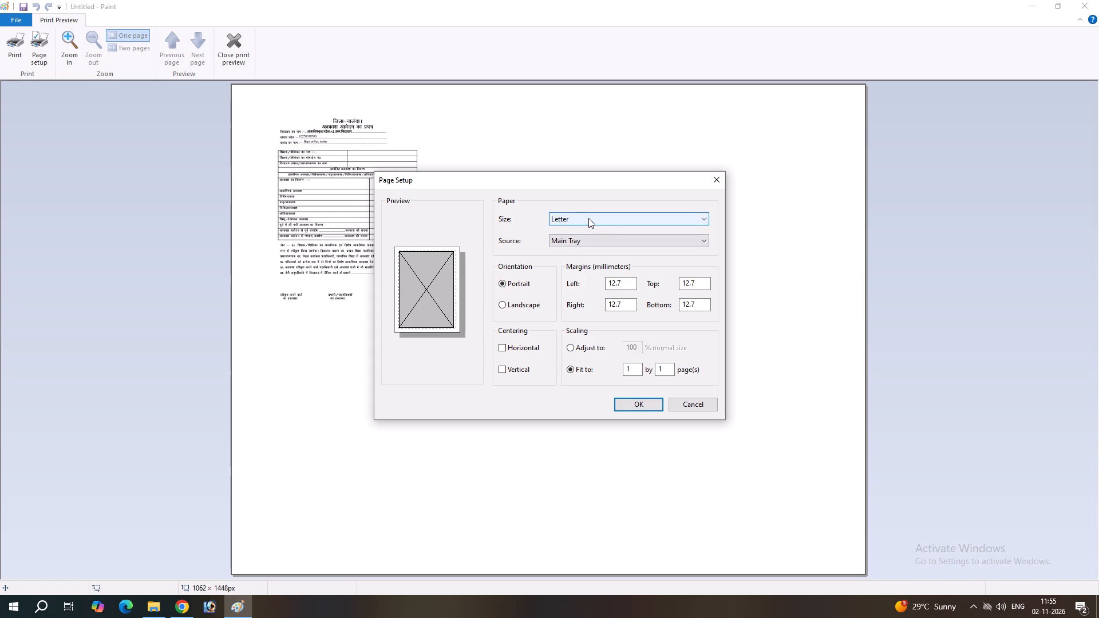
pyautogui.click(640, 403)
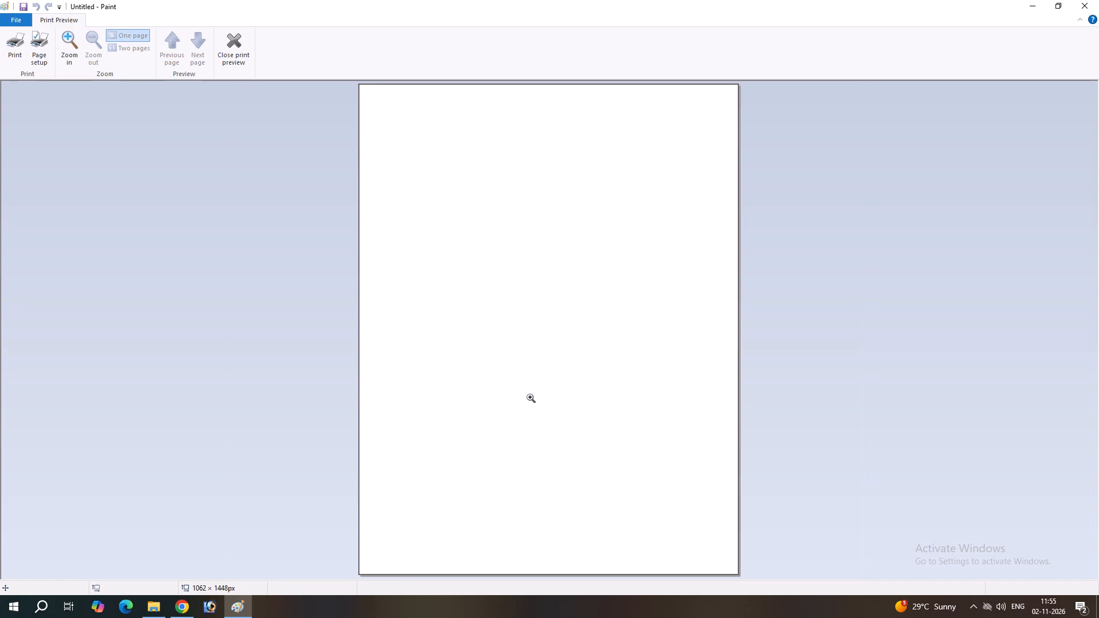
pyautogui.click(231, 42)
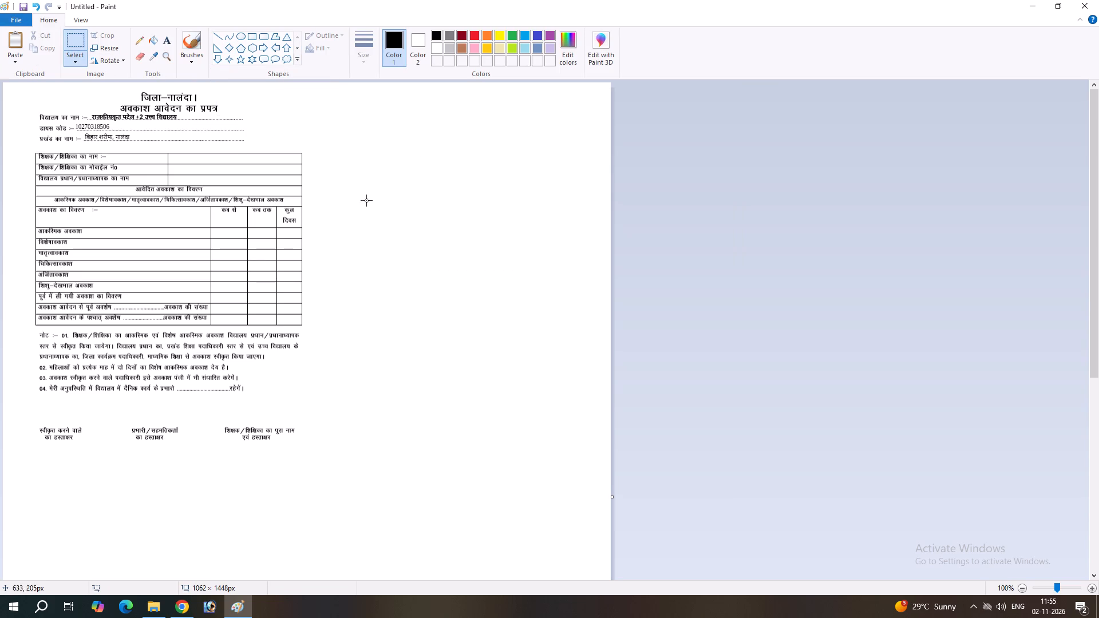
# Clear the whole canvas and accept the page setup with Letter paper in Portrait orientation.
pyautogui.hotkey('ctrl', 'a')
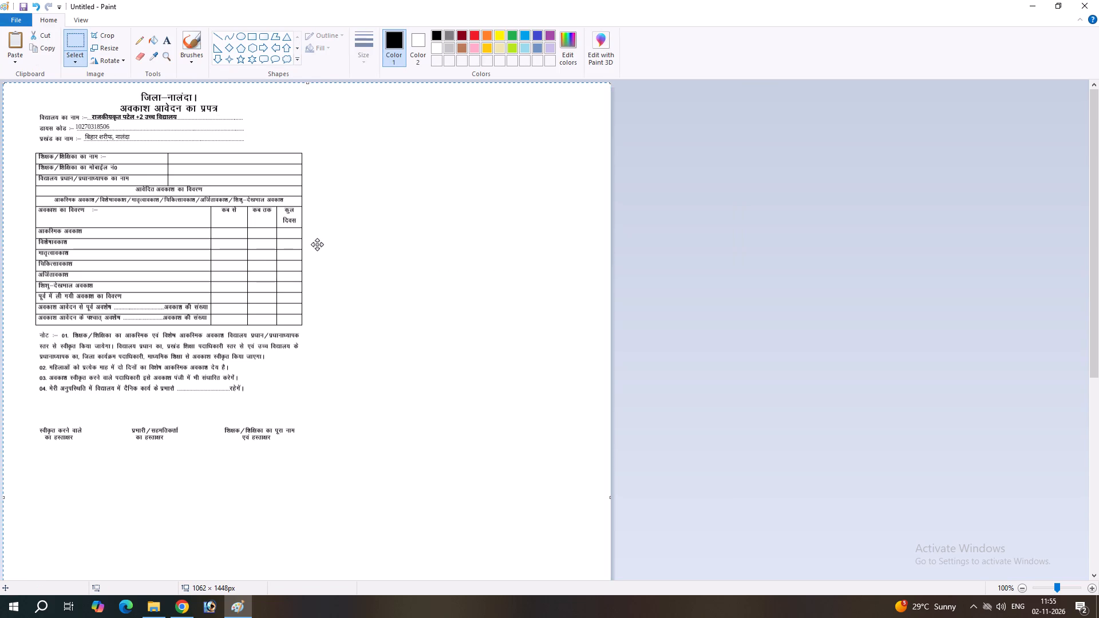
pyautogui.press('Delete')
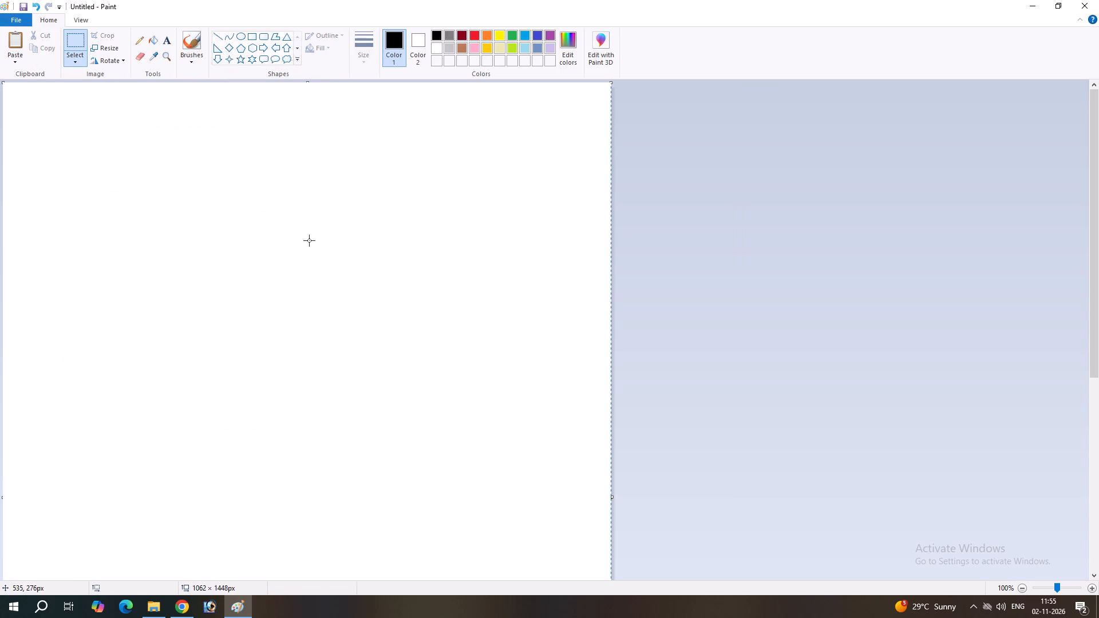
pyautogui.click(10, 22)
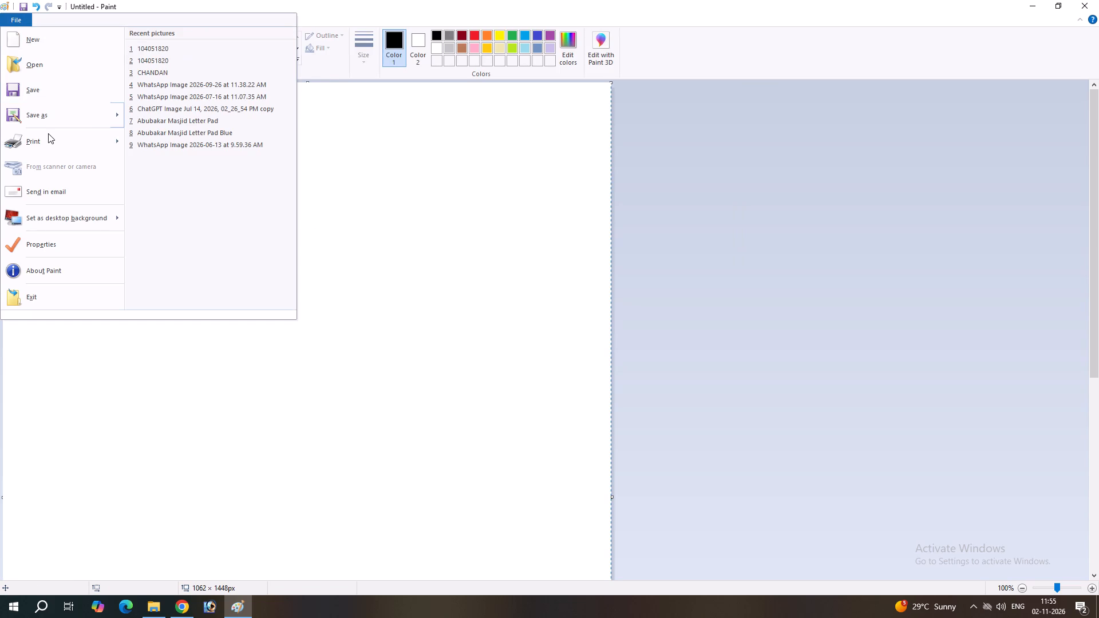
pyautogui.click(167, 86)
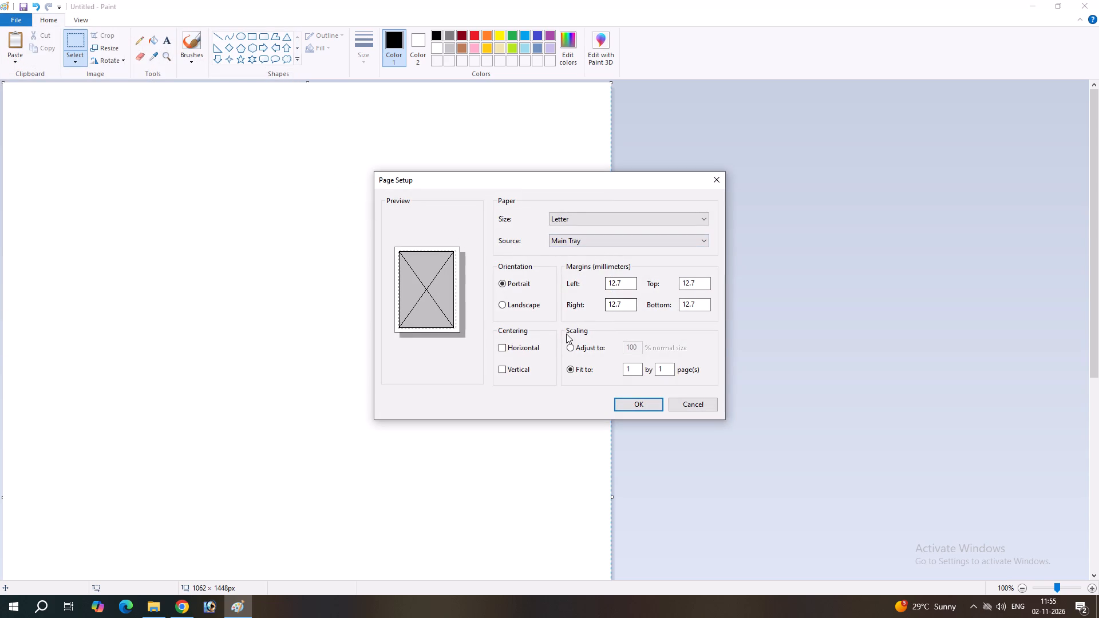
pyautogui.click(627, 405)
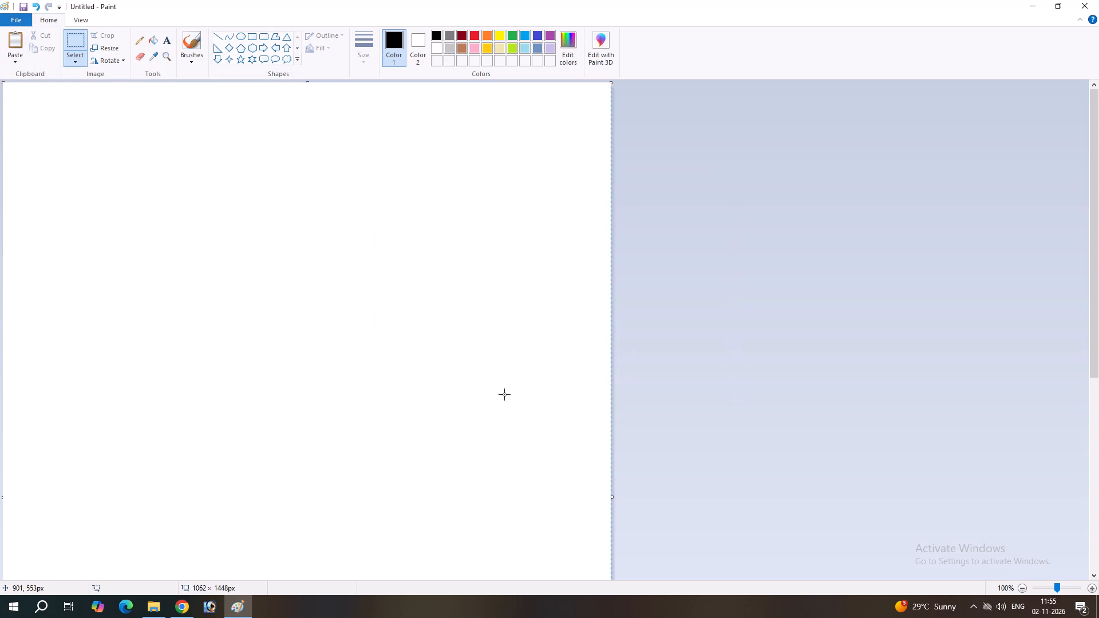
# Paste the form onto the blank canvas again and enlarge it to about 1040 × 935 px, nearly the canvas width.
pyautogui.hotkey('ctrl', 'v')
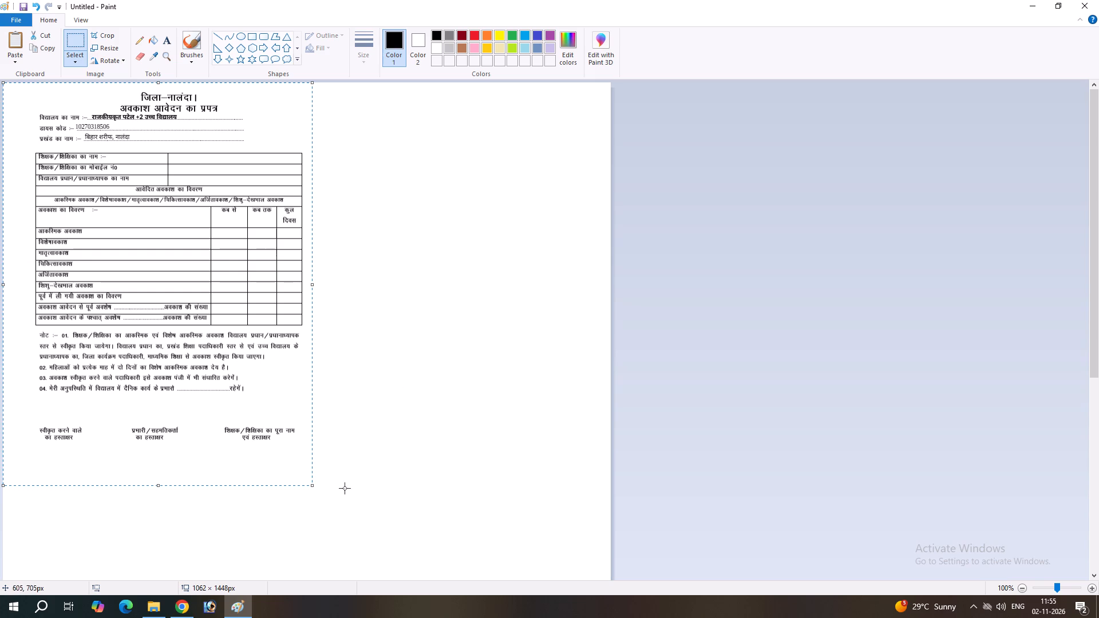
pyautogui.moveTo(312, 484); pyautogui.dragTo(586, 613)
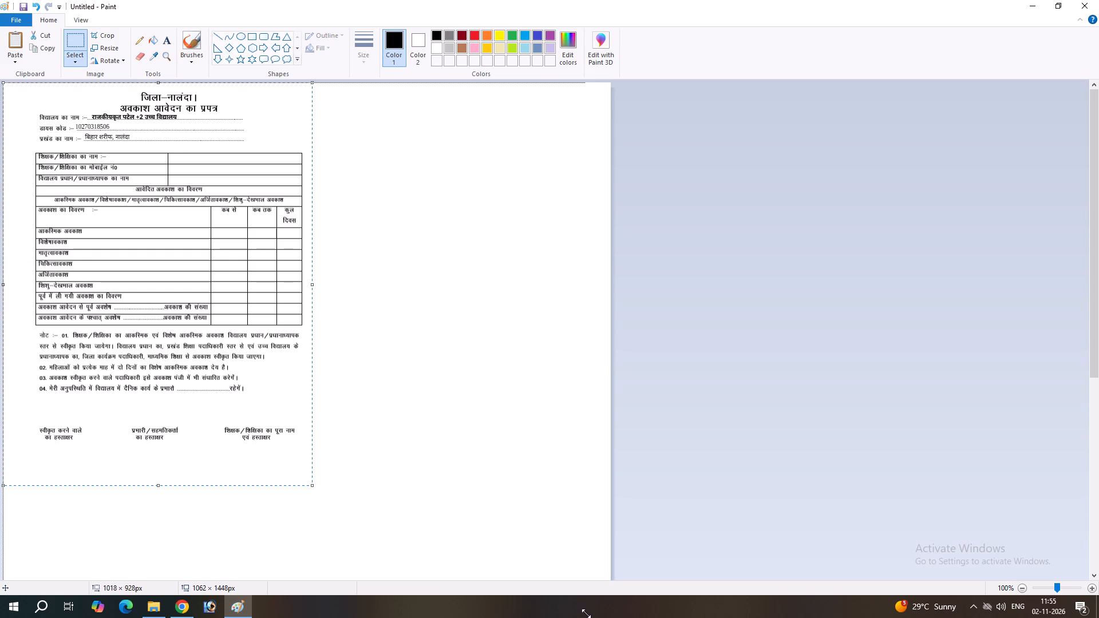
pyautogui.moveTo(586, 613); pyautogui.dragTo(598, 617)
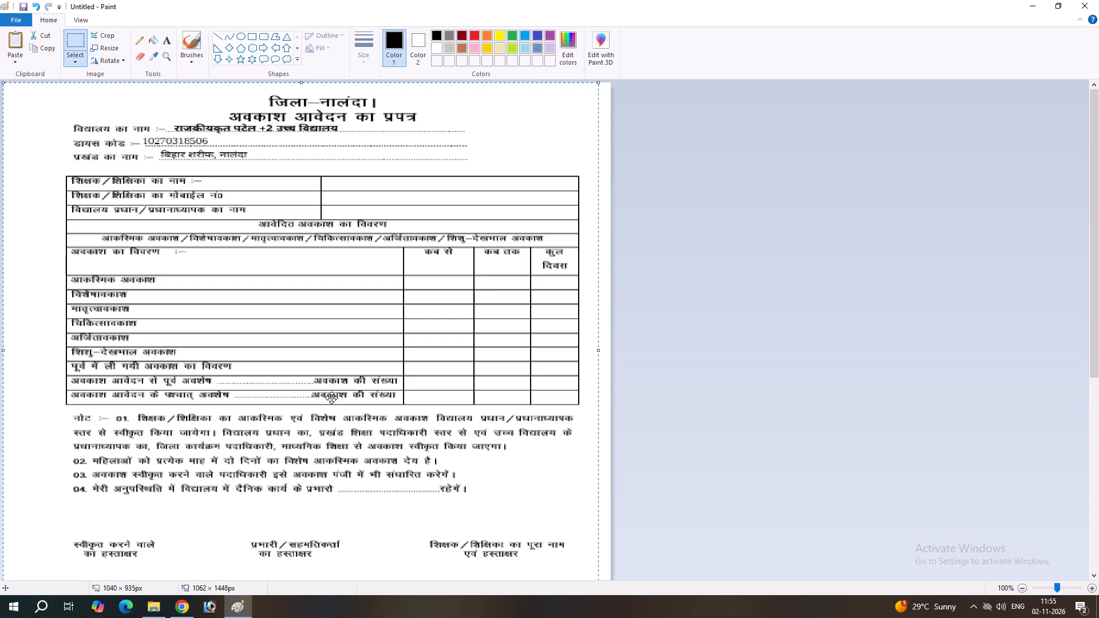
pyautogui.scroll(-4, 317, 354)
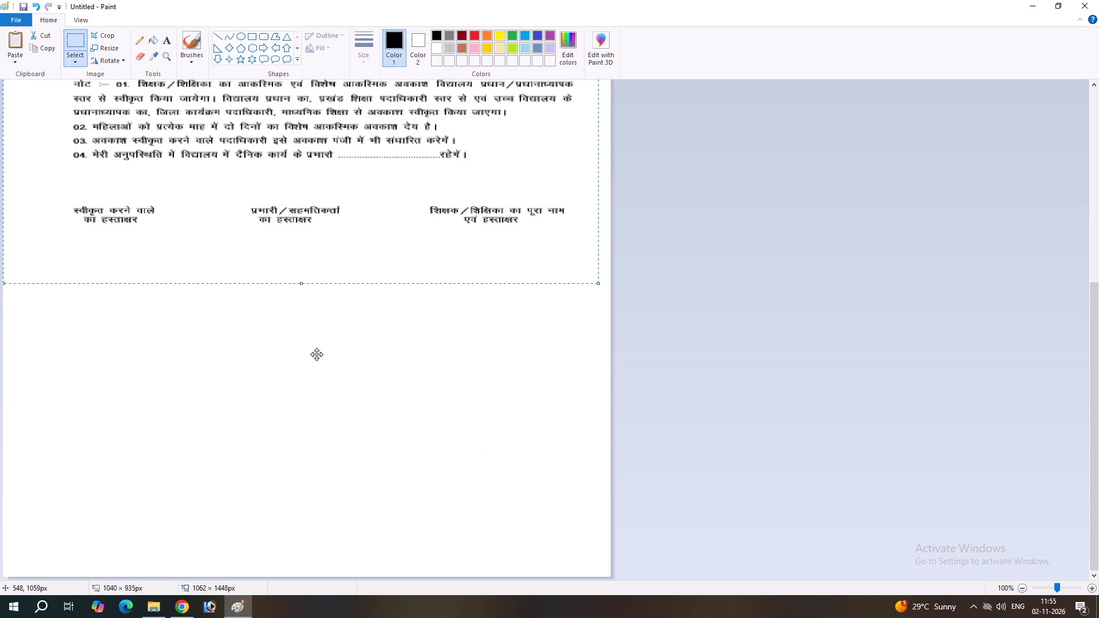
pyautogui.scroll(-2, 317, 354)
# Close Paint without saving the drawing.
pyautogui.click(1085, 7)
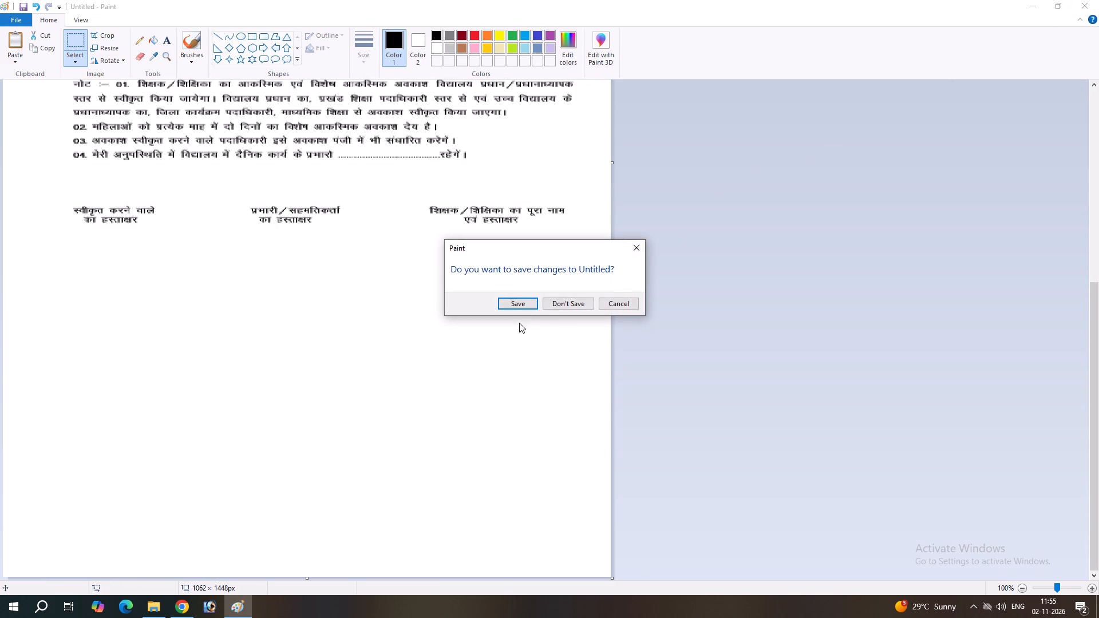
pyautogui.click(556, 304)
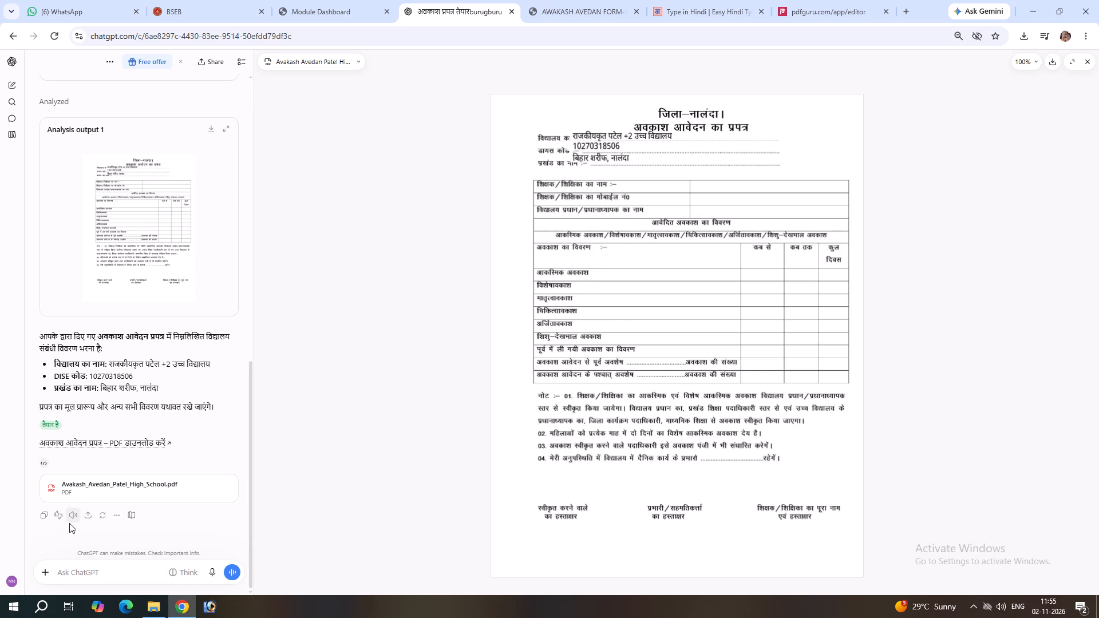
# Download Avakash_Avedan_Patel_High_School.pdf from the ChatGPT reply in Chrome, open it to check the filled fields, and close it.
pyautogui.click(97, 488)
pyautogui.click(222, 486)
pyautogui.click(1023, 35)
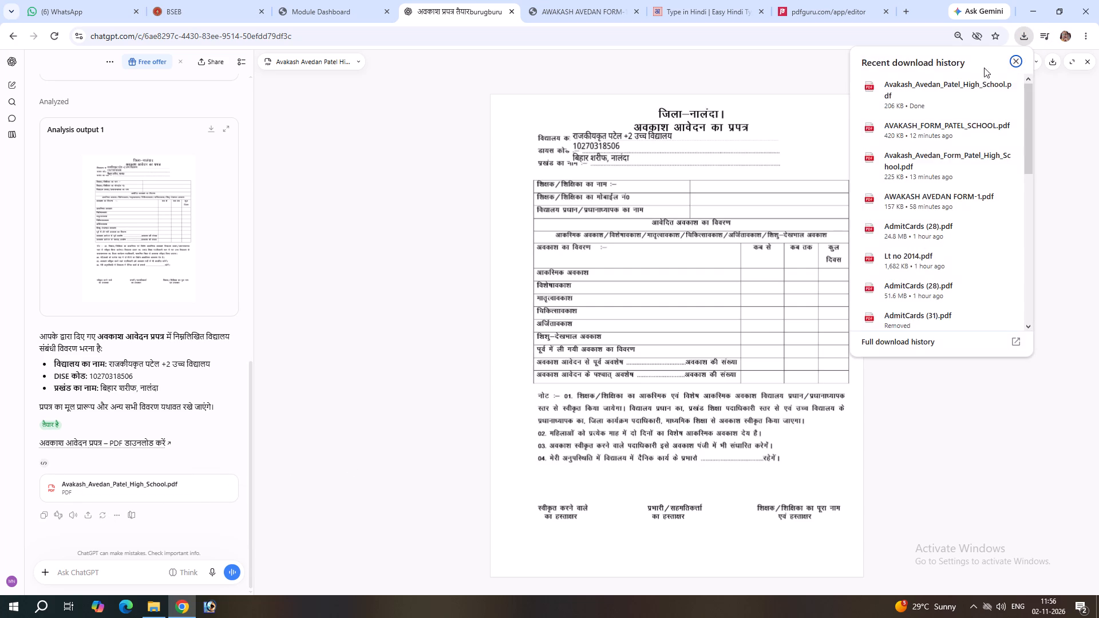
pyautogui.click(927, 89)
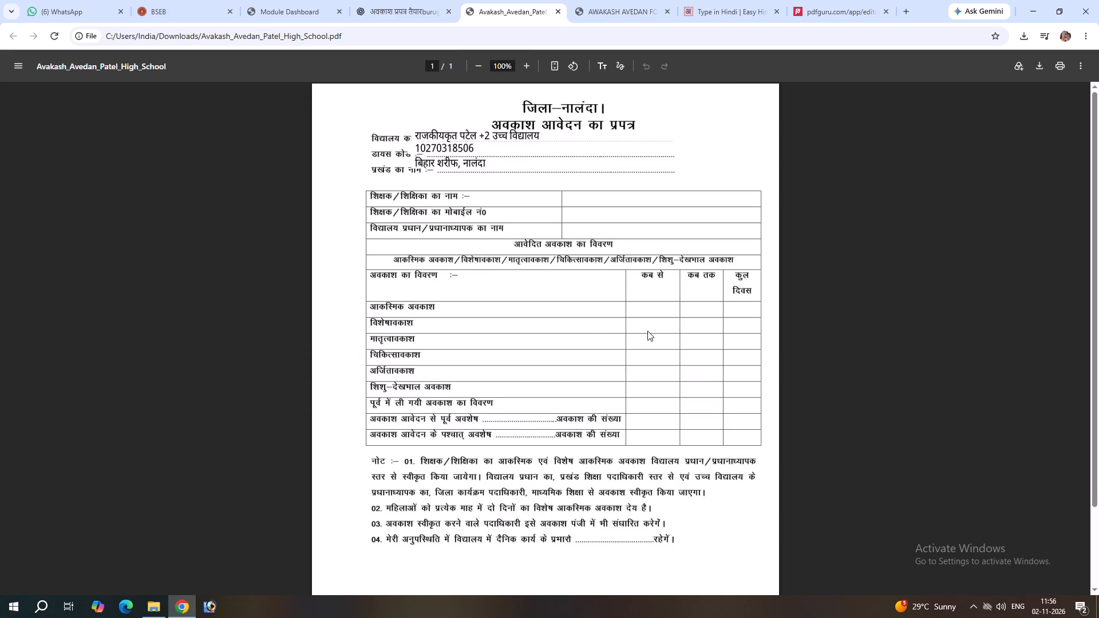
pyautogui.click(558, 10)
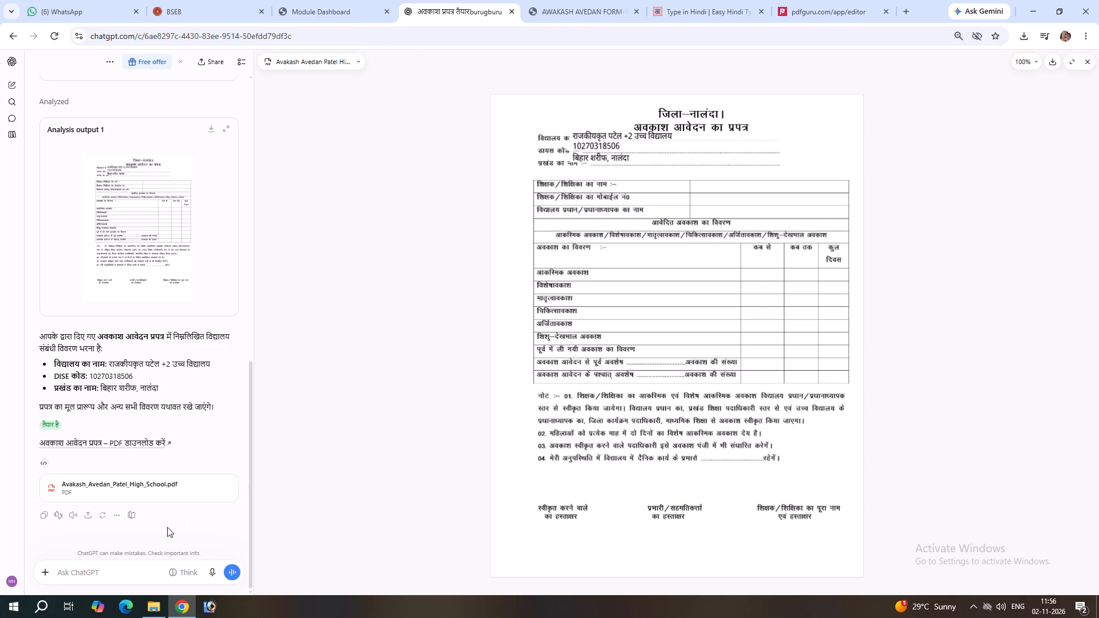
# Have ChatGPT try again at its response for the filled leave application form.
pyautogui.click(101, 515)
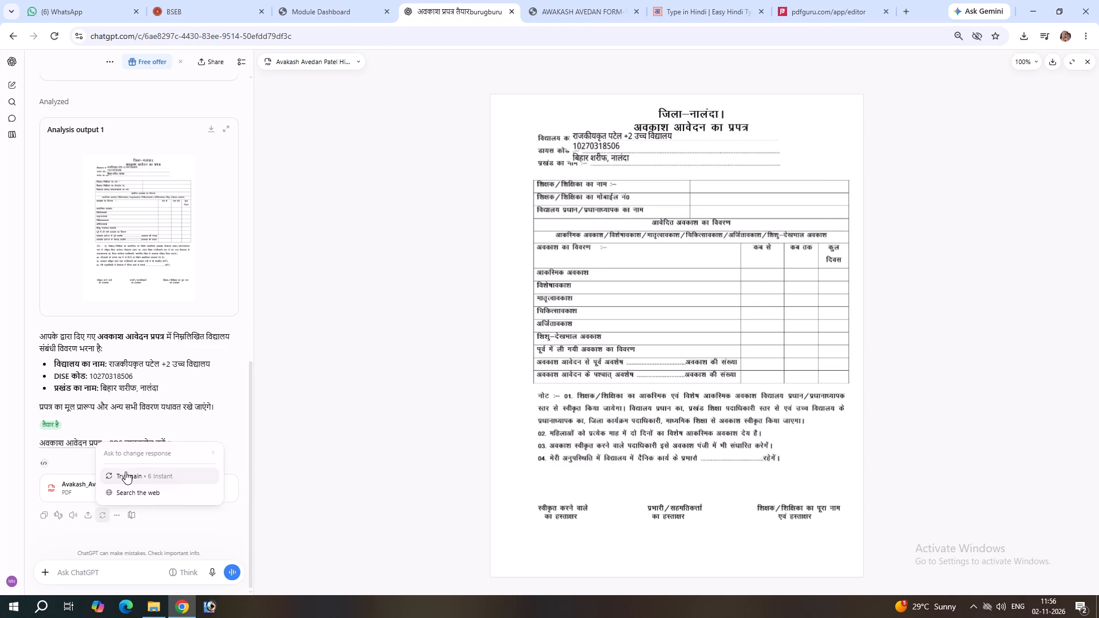
pyautogui.click(125, 476)
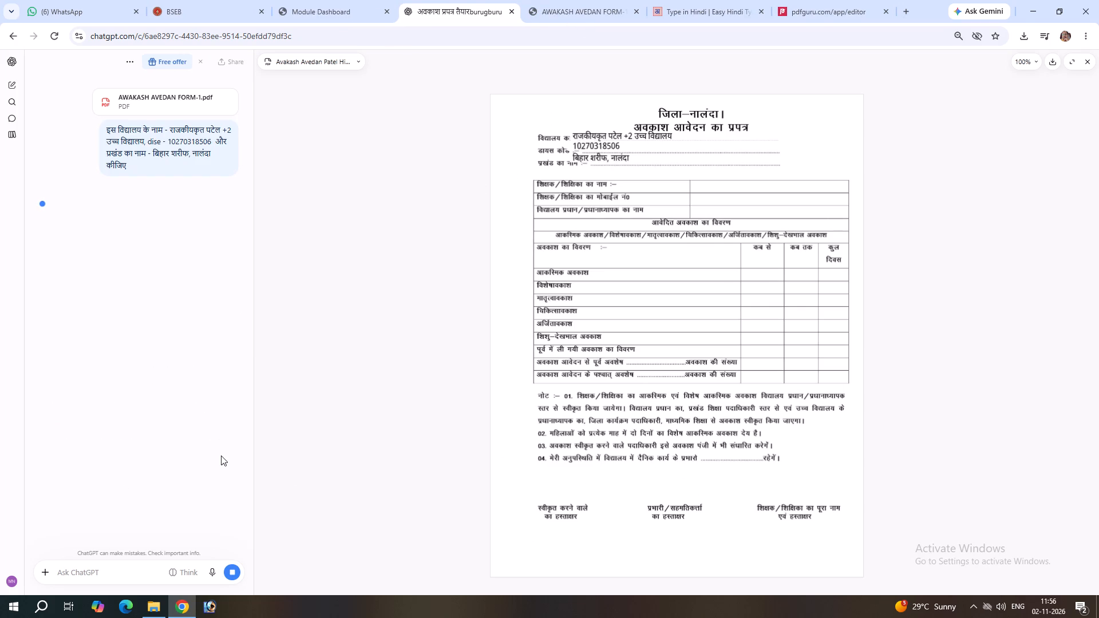
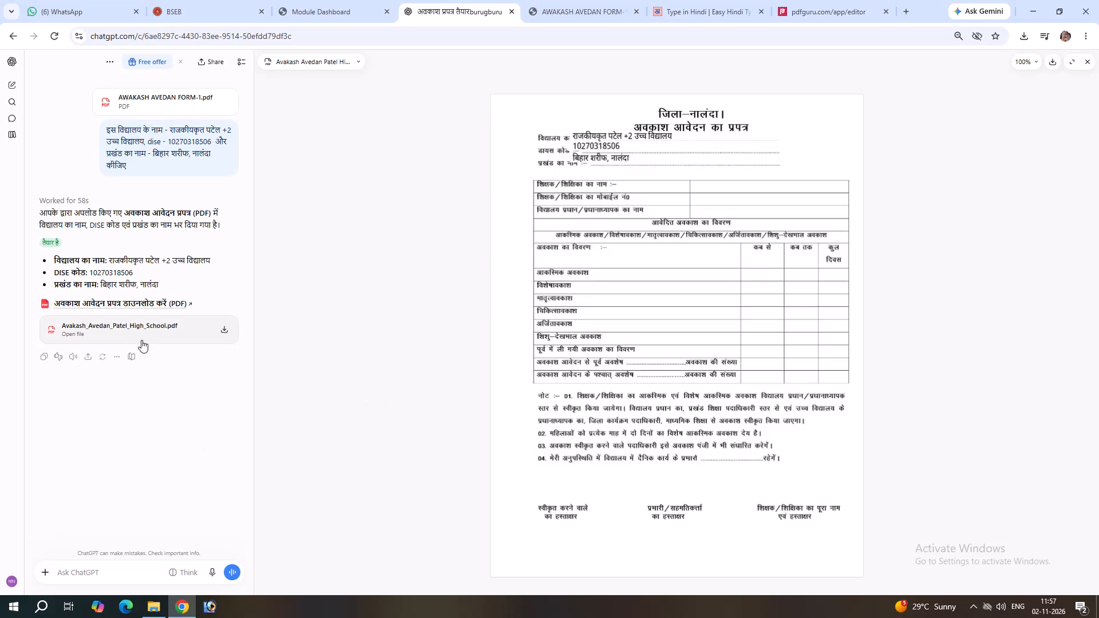
# Open the downloaded Avakash_Avedan_Patel_High_School PDF from the Downloads folder, examine the filled school, DISE and block lines, and close it.
pyautogui.click(113, 322)
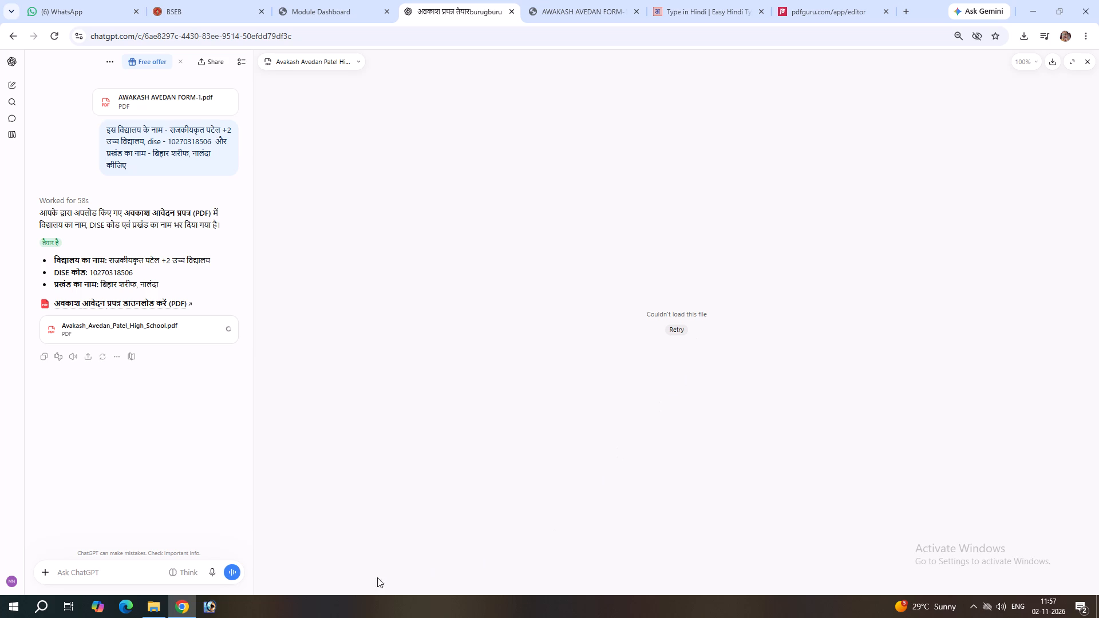
pyautogui.click(153, 604)
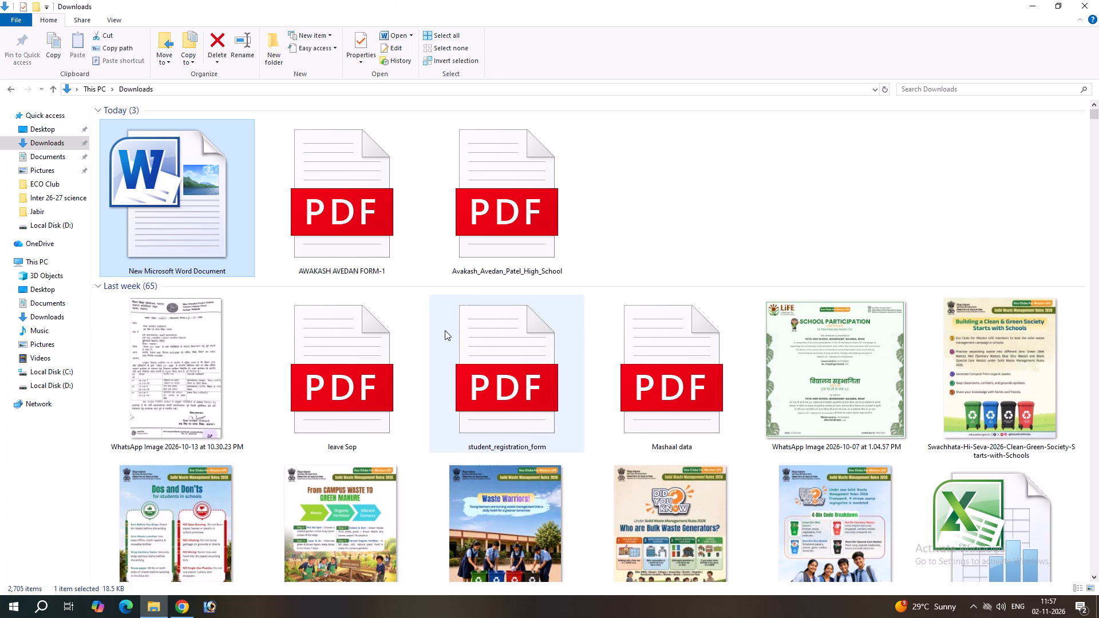
pyautogui.doubleClick(506, 250)
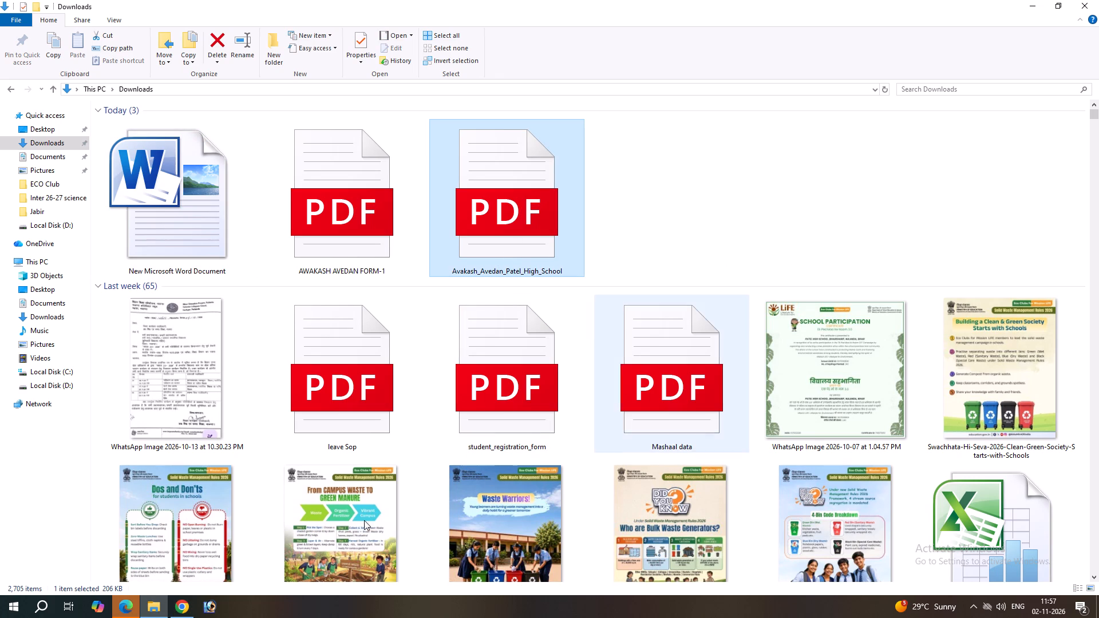
pyautogui.click(124, 605)
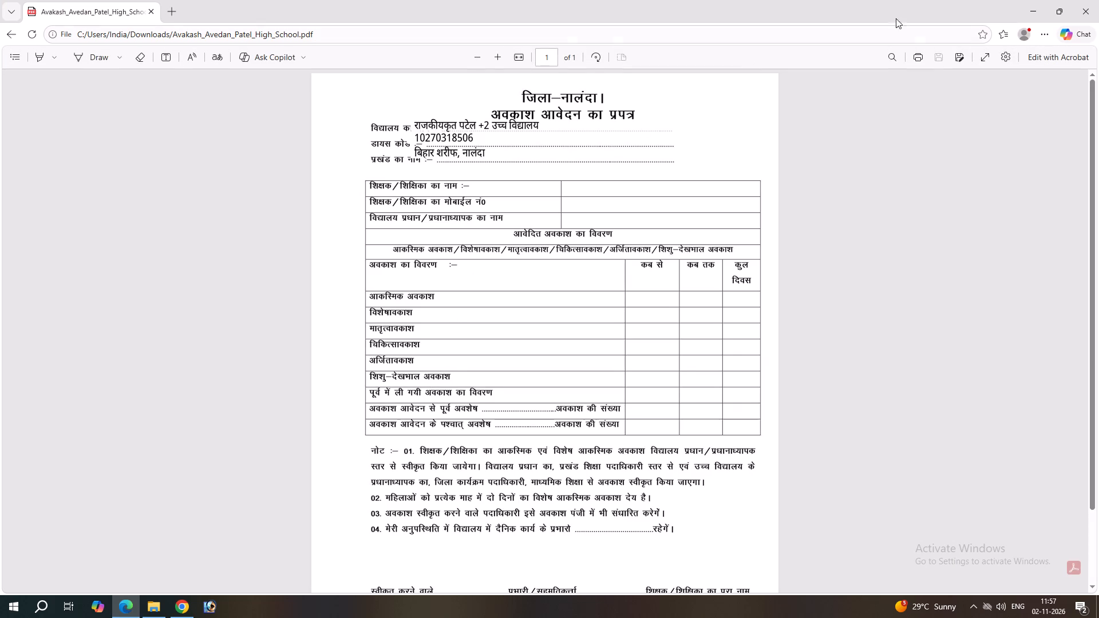
pyautogui.click(1085, 8)
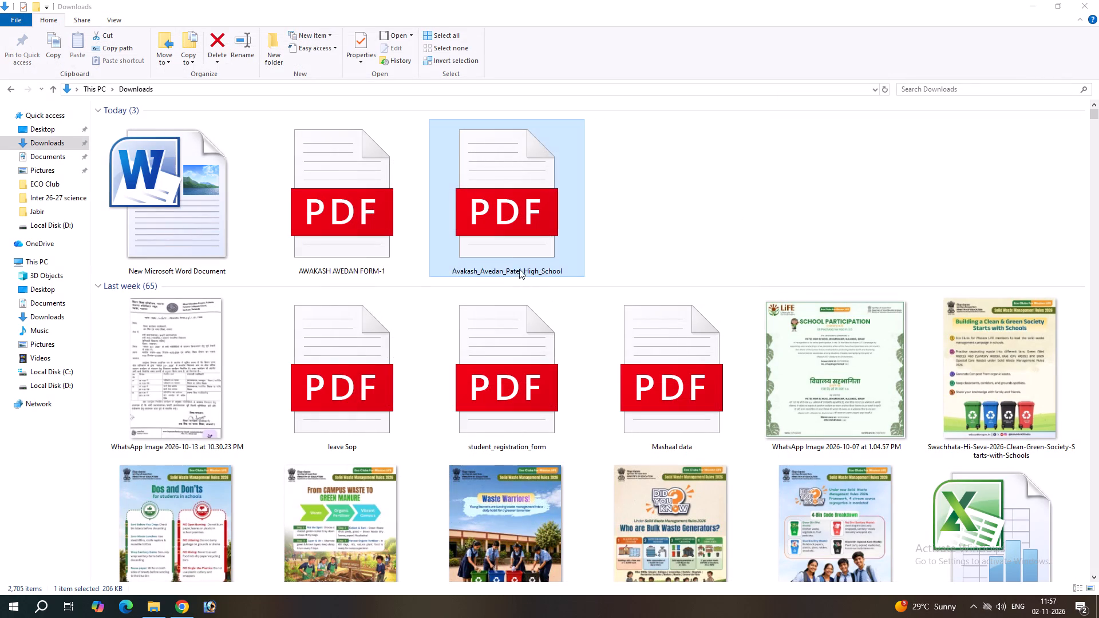
# Delete Avakash_Avedan_Patel_High_School from the Downloads folder.
pyautogui.press('Delete')
pyautogui.click(523, 234)
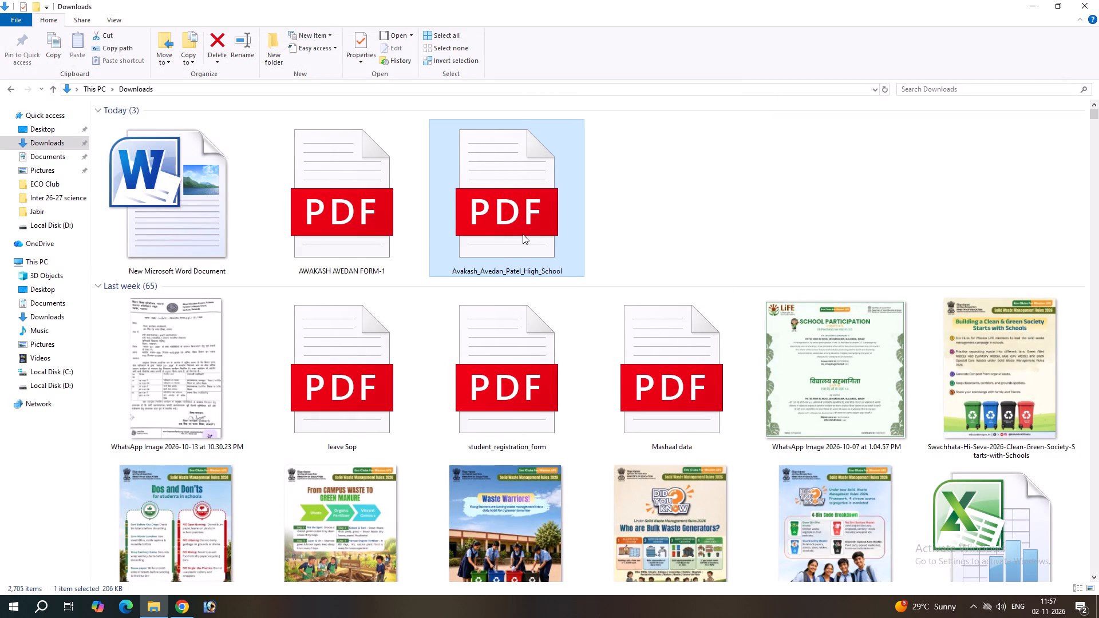
pyautogui.press('Delete')
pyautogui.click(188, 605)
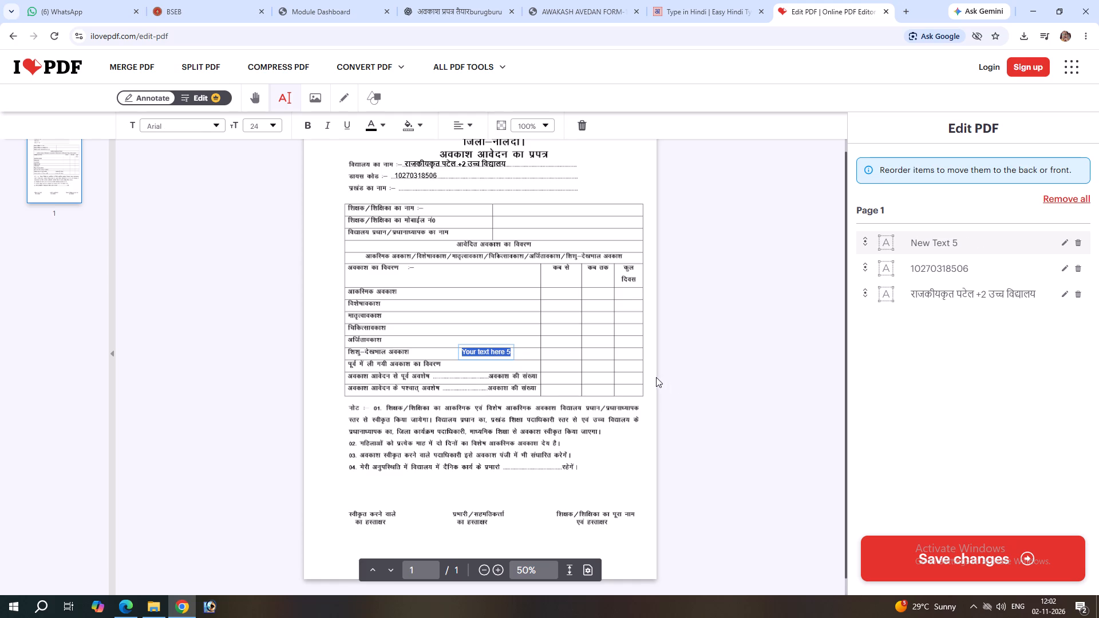
pyautogui.hotkey('ctrl', 'v')
pyautogui.click(444, 369)
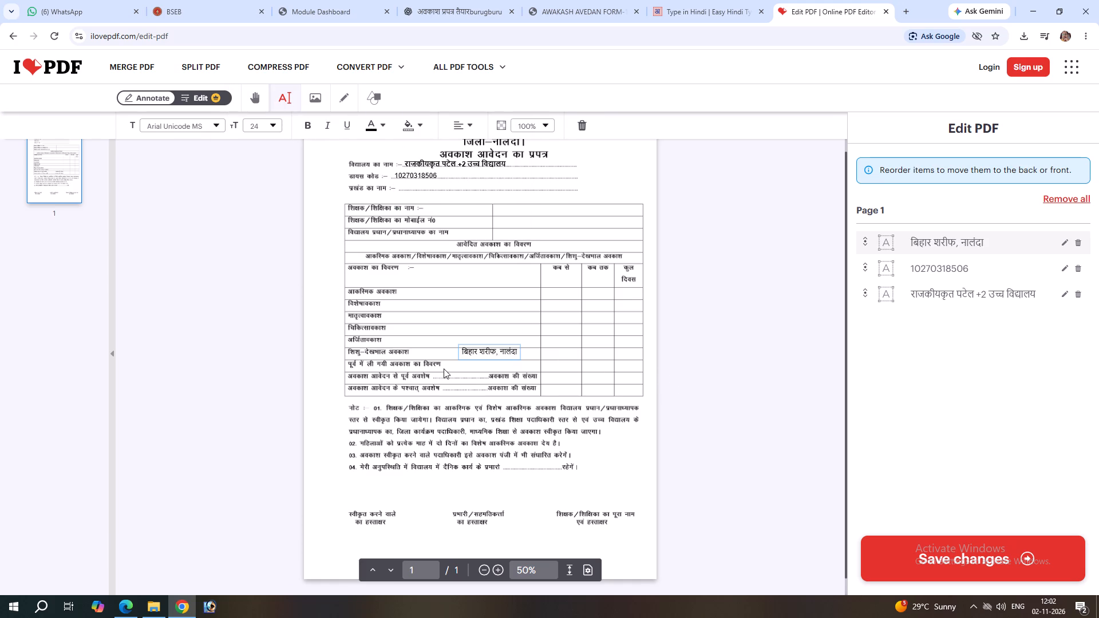
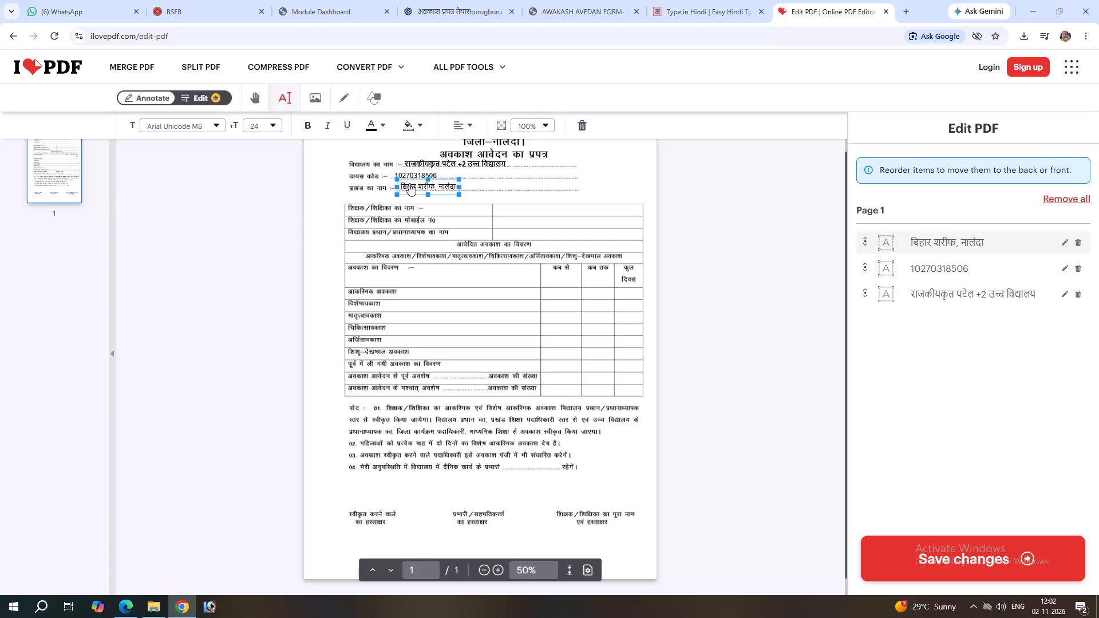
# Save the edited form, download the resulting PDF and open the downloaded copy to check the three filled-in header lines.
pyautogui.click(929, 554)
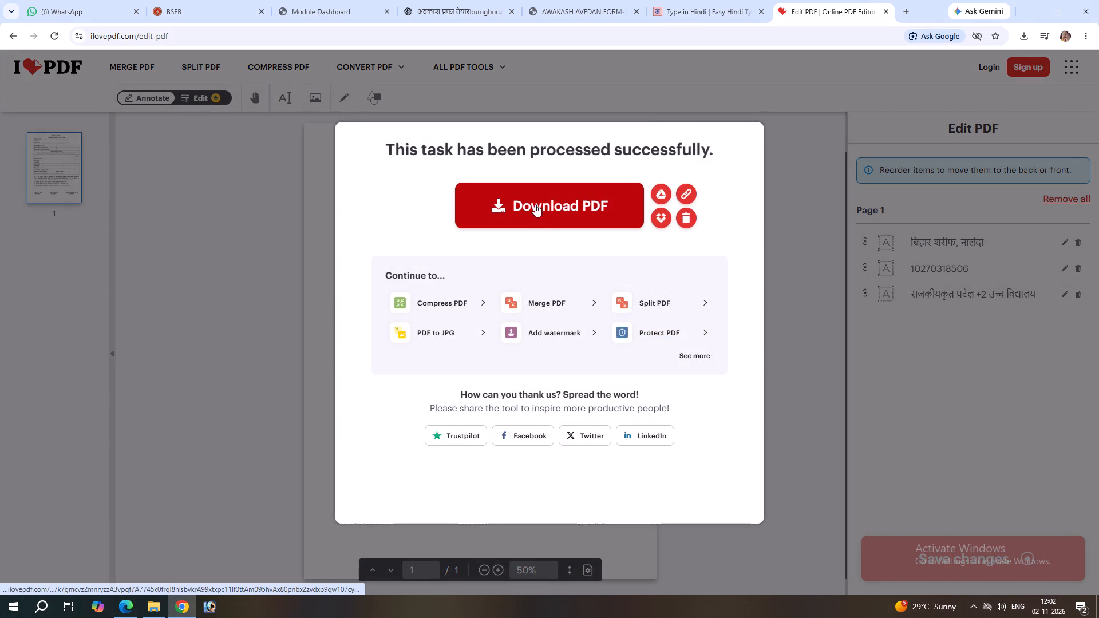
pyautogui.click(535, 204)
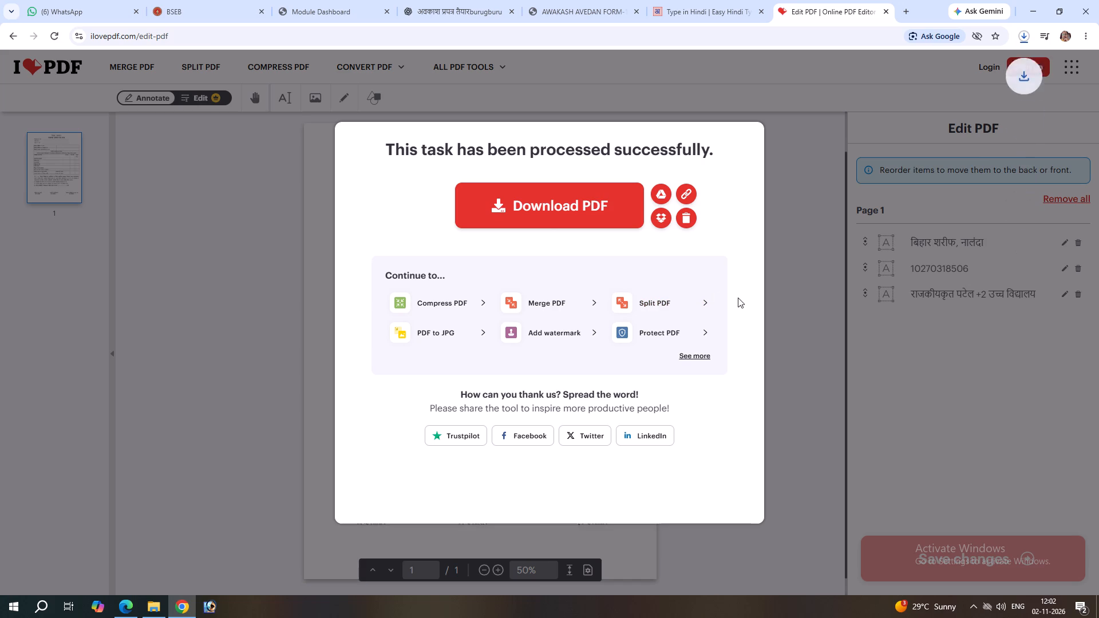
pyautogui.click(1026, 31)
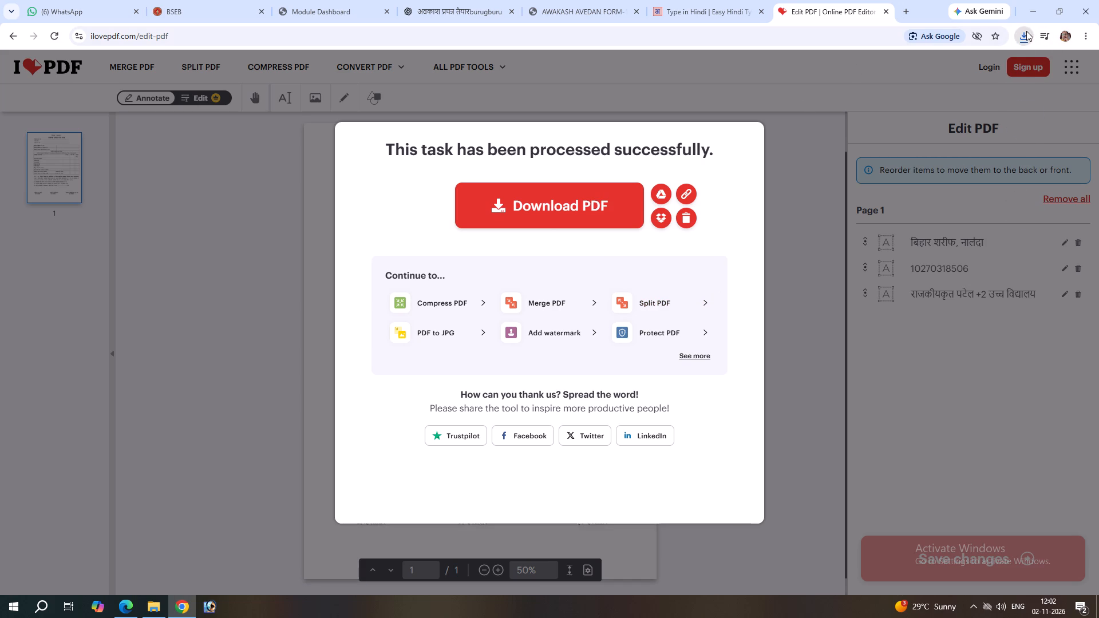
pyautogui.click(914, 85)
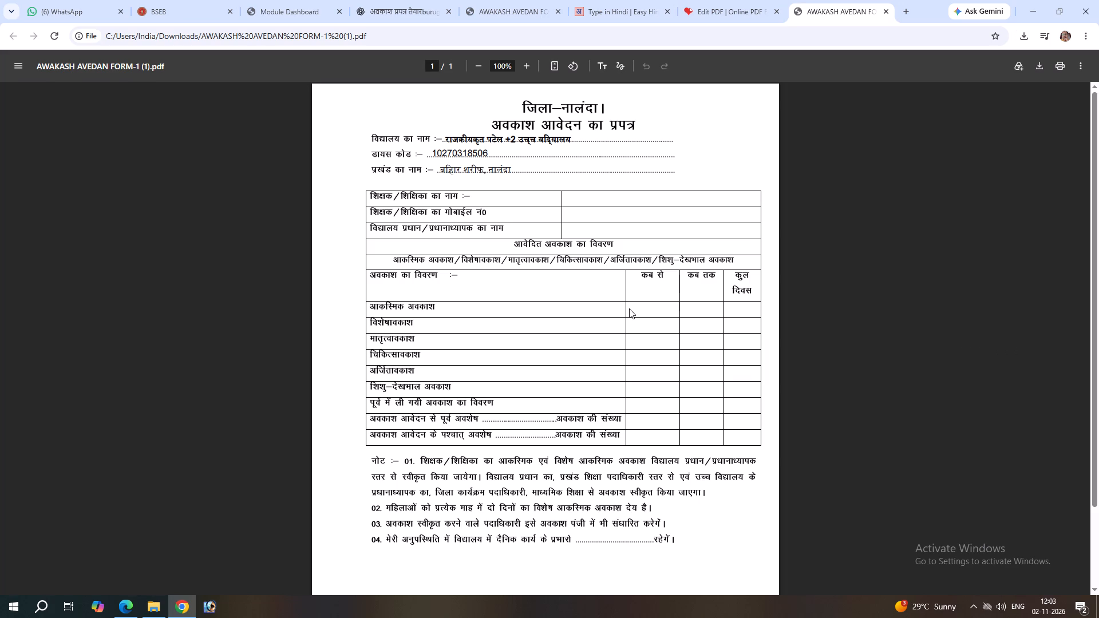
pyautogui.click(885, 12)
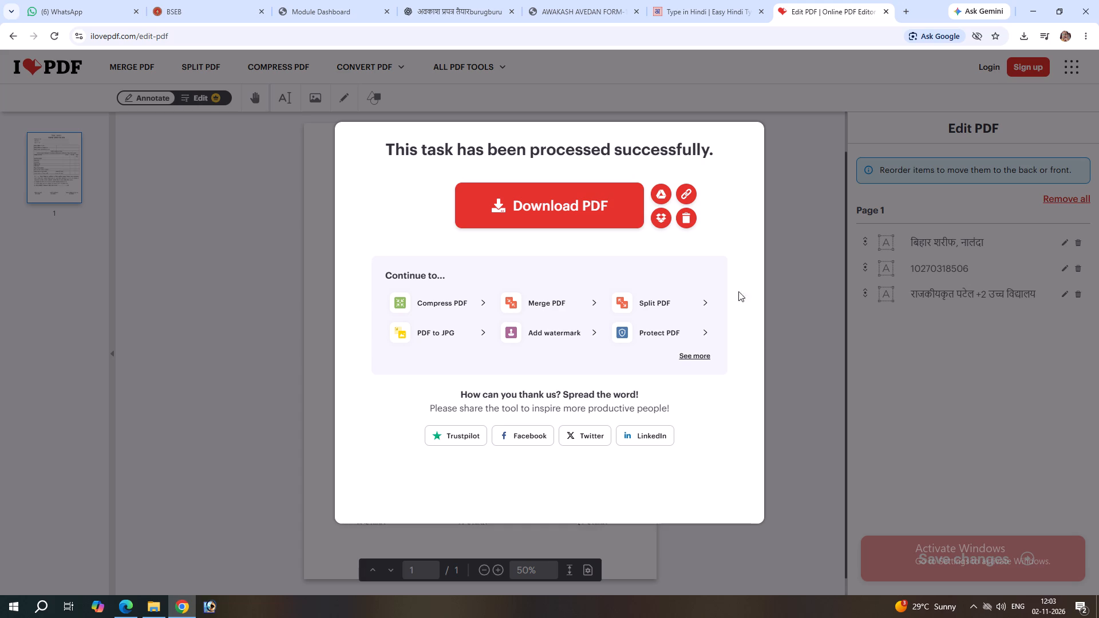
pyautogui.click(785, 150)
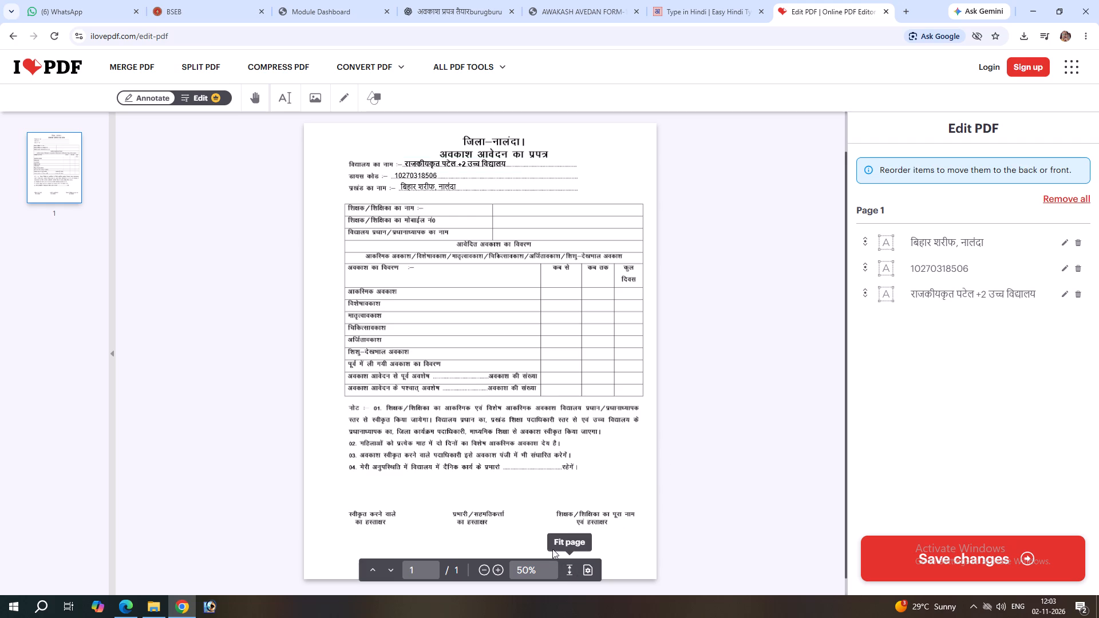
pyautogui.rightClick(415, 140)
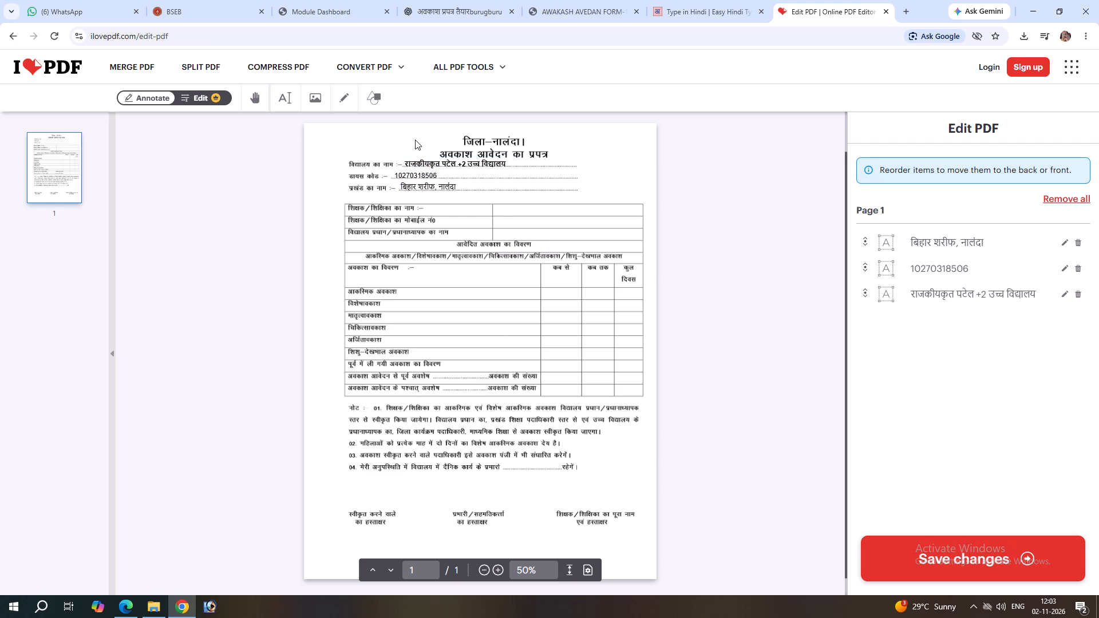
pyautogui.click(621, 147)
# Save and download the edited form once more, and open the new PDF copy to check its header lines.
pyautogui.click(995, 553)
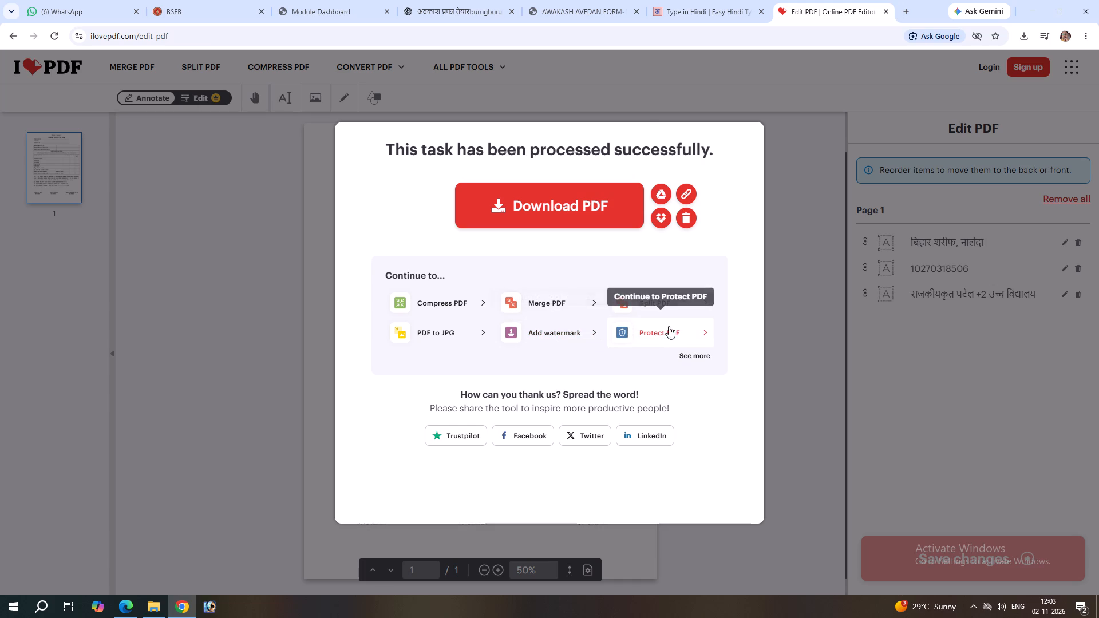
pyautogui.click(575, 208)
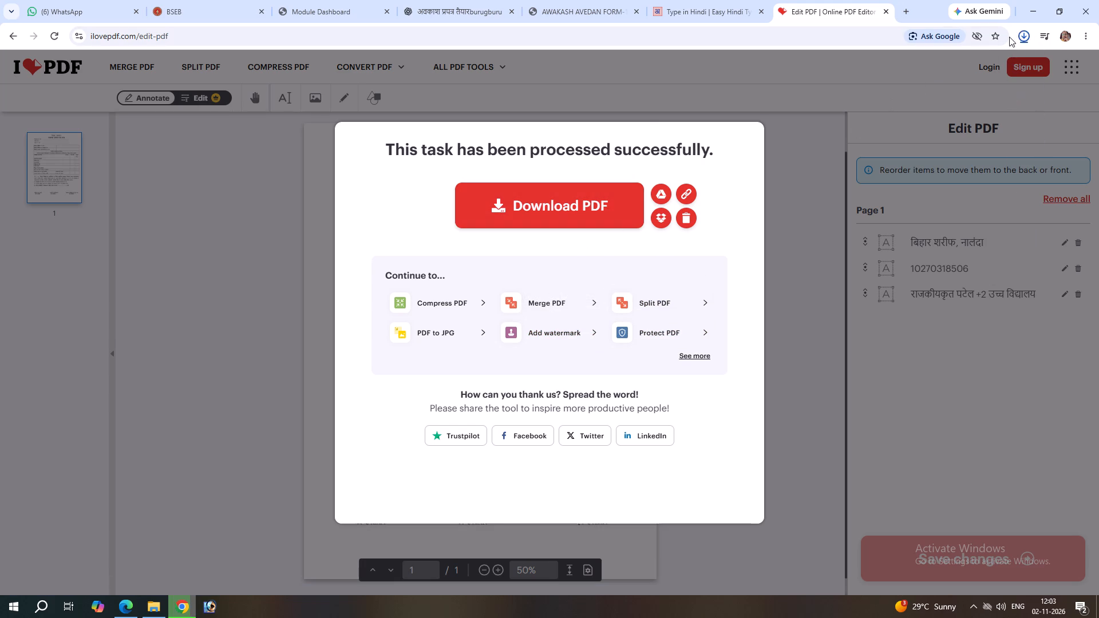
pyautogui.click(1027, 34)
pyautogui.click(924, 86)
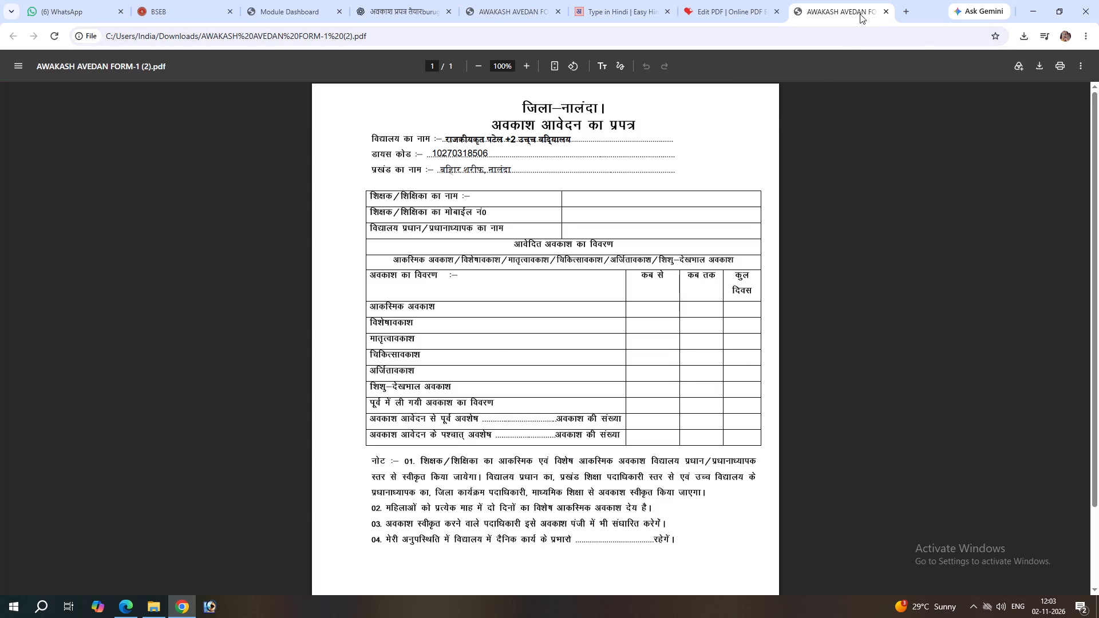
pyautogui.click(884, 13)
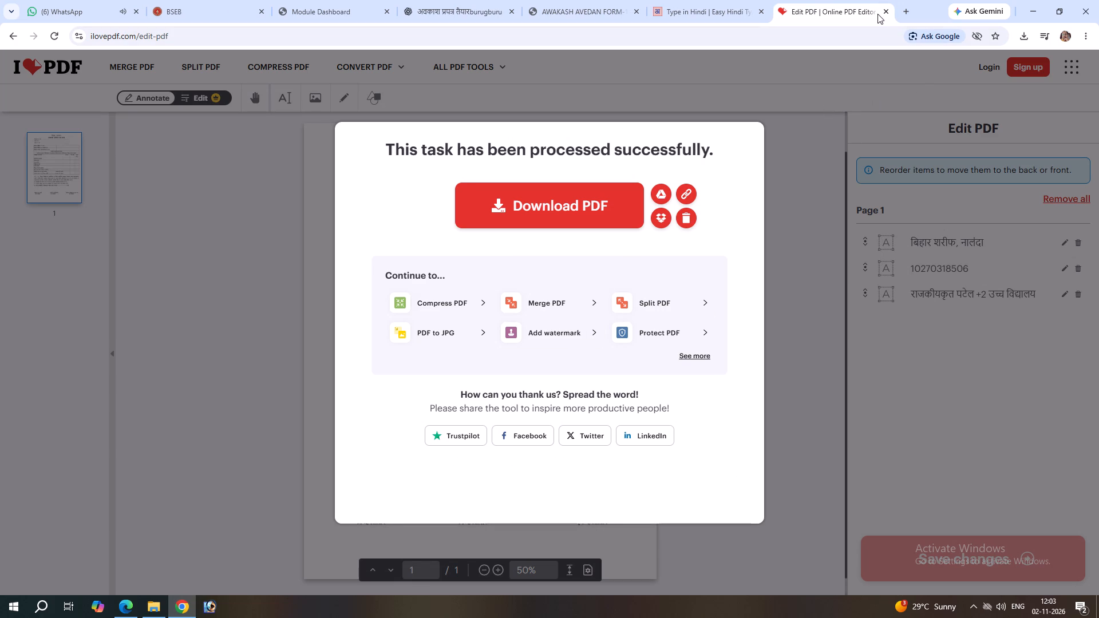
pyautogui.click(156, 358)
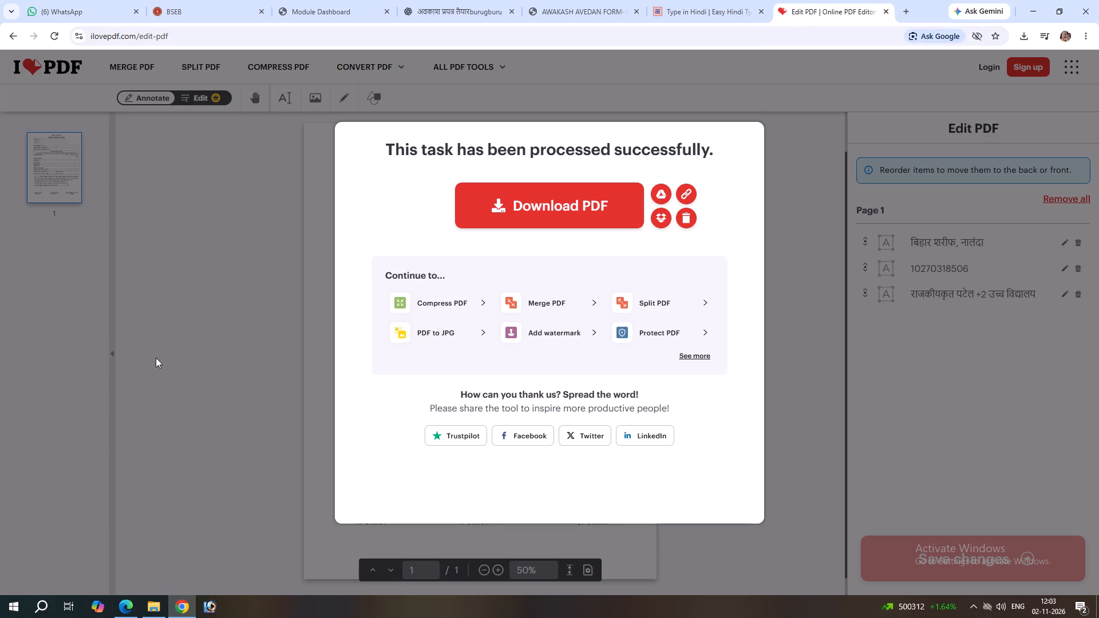
# Delete AWAKASH AVEDAN FORM-1 (1) and AWAKASH AVEDAN FORM-1 (2) from the Downloads folder in File Explorer.
pyautogui.click(146, 608)
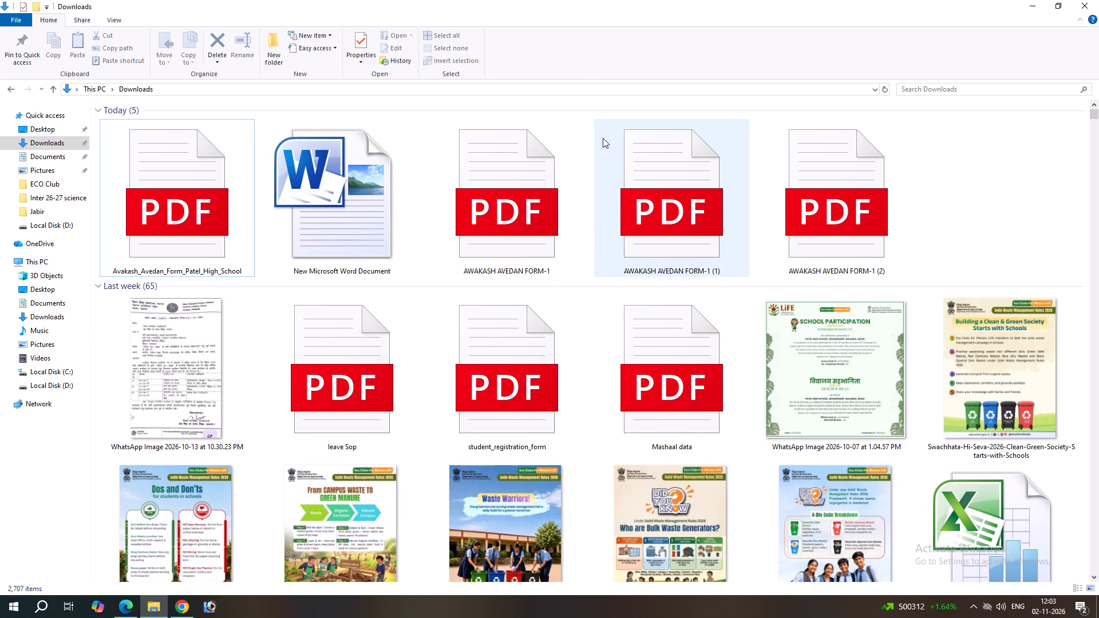
pyautogui.moveTo(597, 137); pyautogui.dragTo(944, 257)
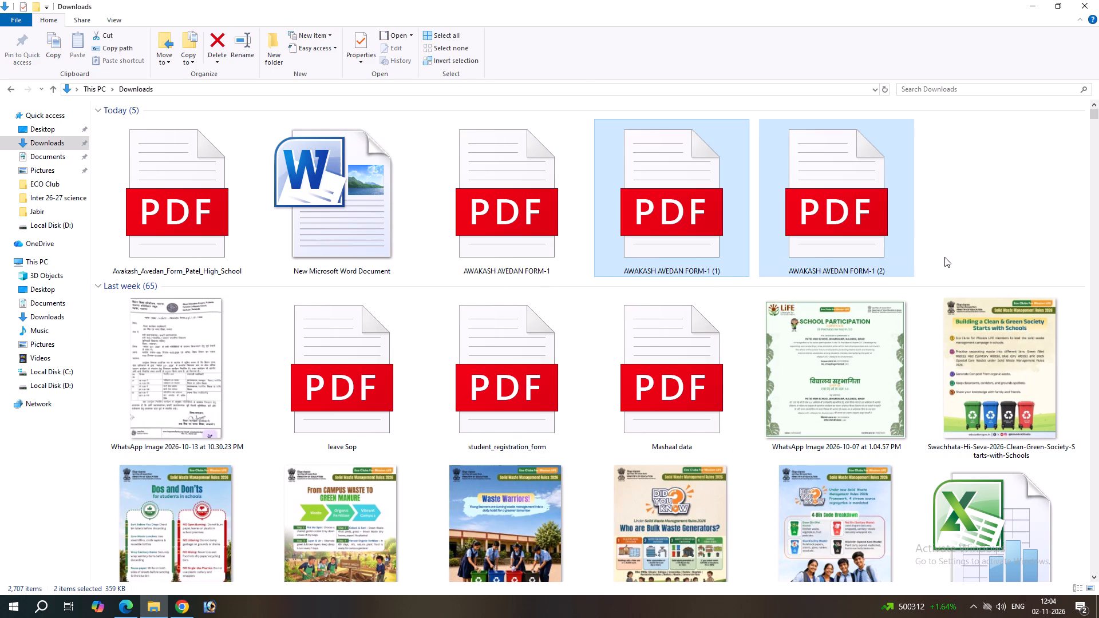
pyautogui.press('Delete')
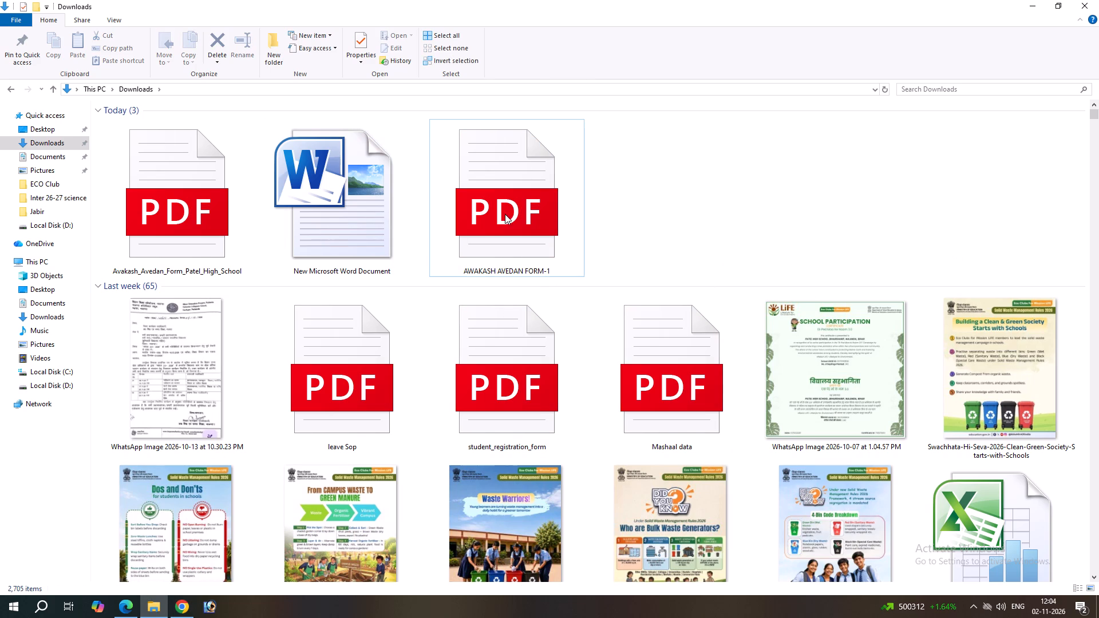
# Open Avakash_Avedan_Form_Patel_High_School from Downloads and examine how its header lines are filled in.
pyautogui.doubleClick(190, 235)
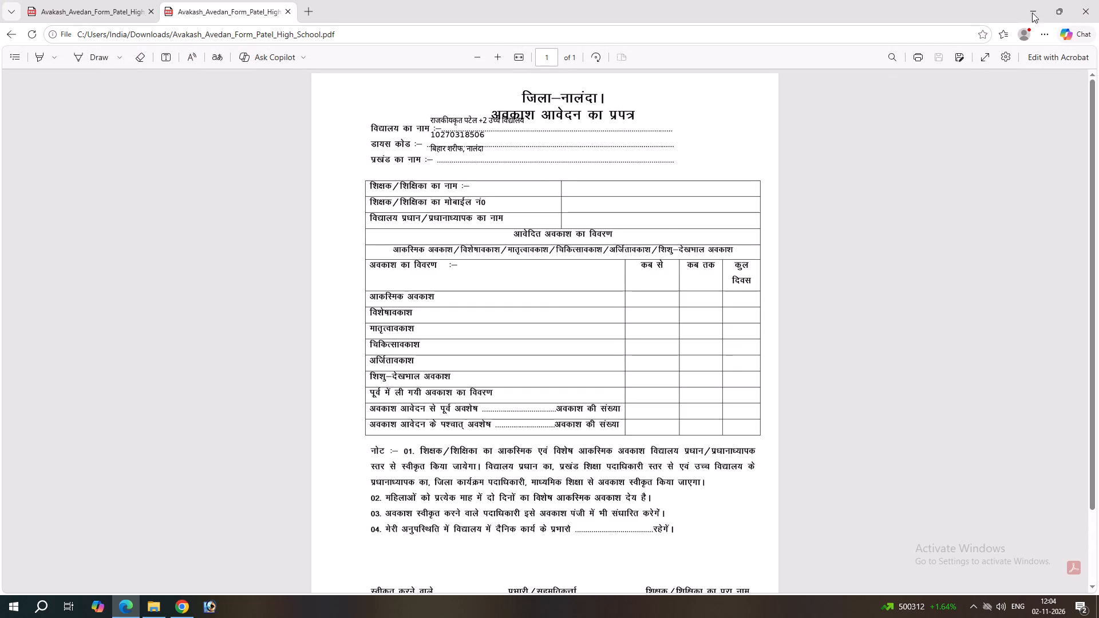
pyautogui.click(1080, 7)
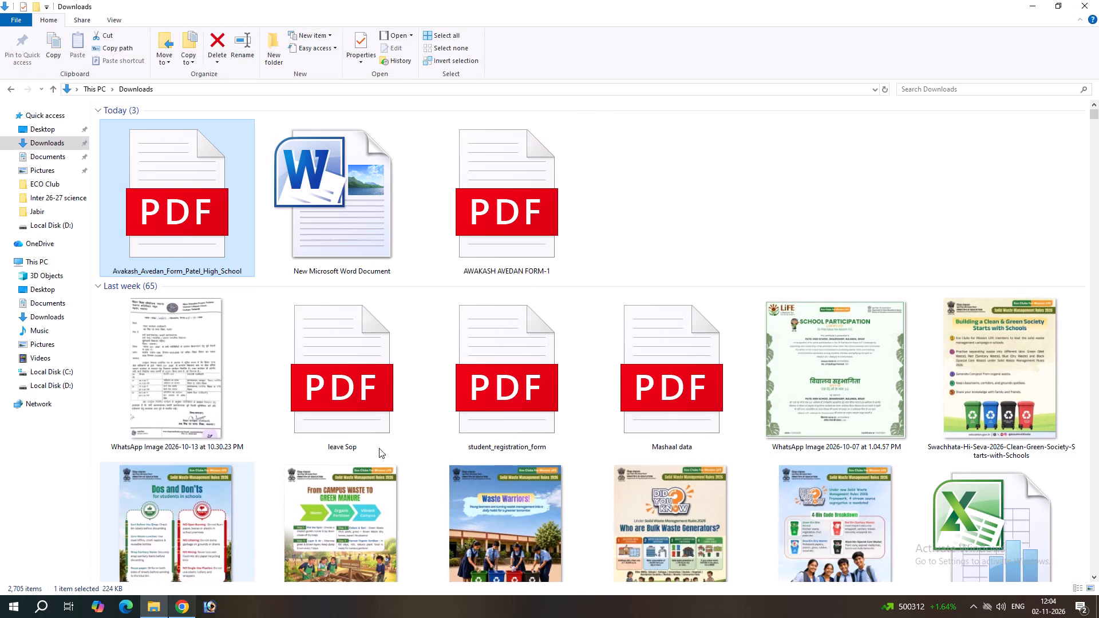
pyautogui.click(1028, 3)
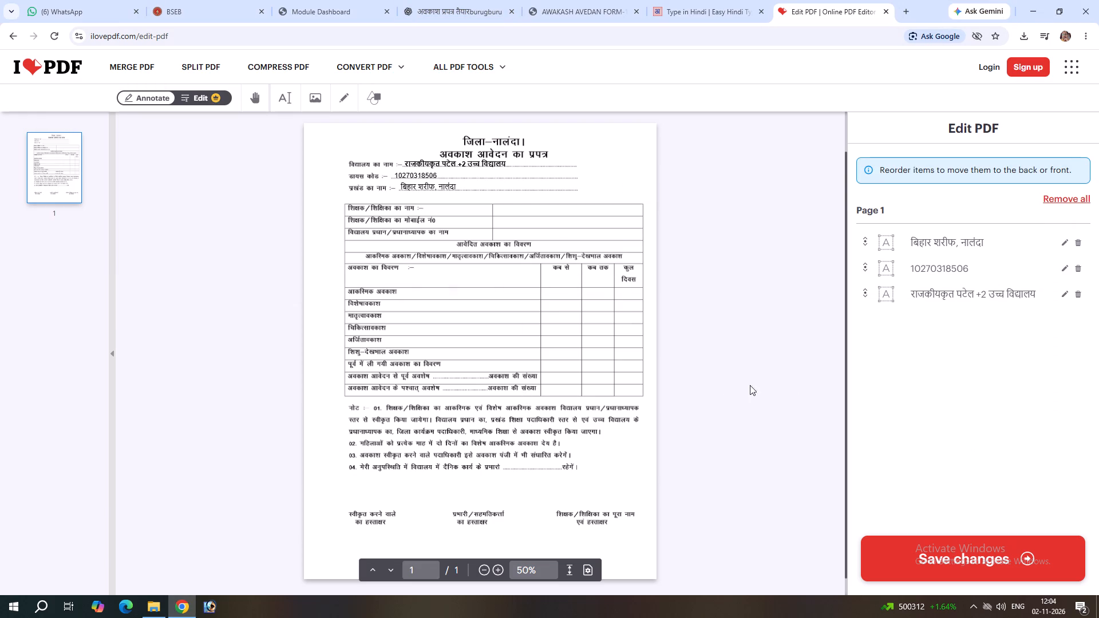
# Remove all the added text boxes from the form in the iLovePDF editor.
pyautogui.click(706, 374)
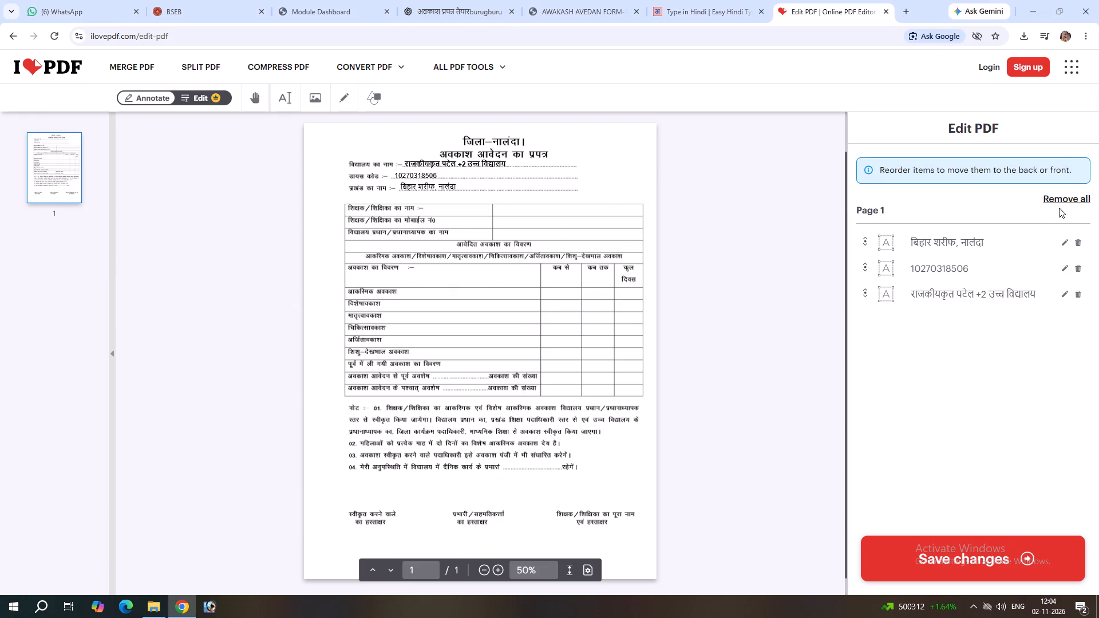
pyautogui.click(1058, 194)
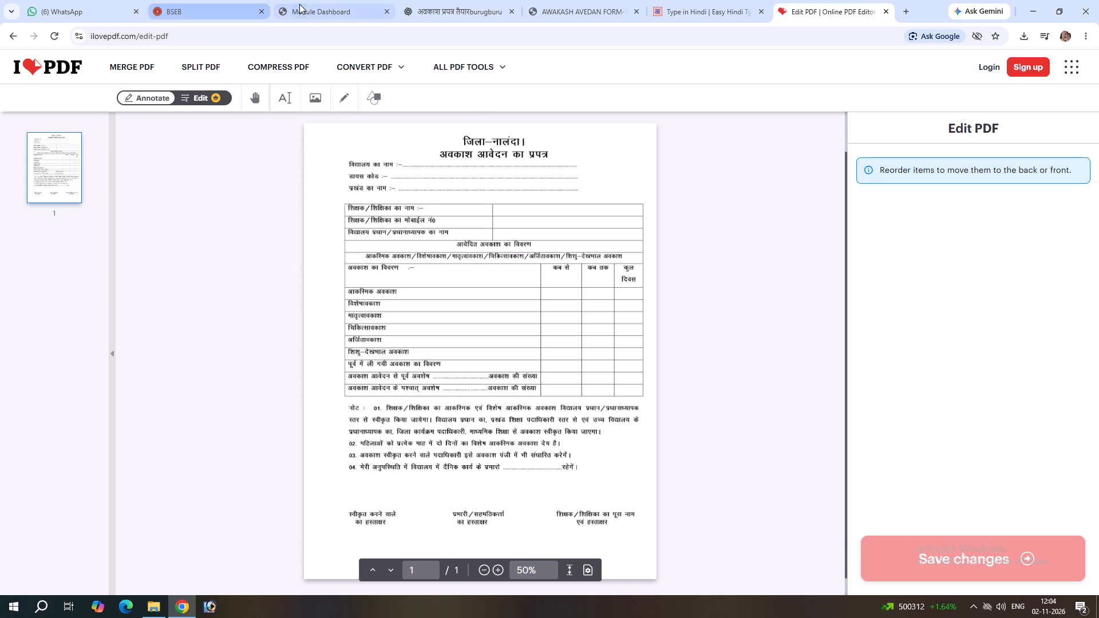
# Add a text box to the form containing राजकीयकृत पटेल +2 उच्च विद्यालय, copied from the text on the Easy Hindi Typing page.
pyautogui.click(670, 9)
pyautogui.click(262, 283)
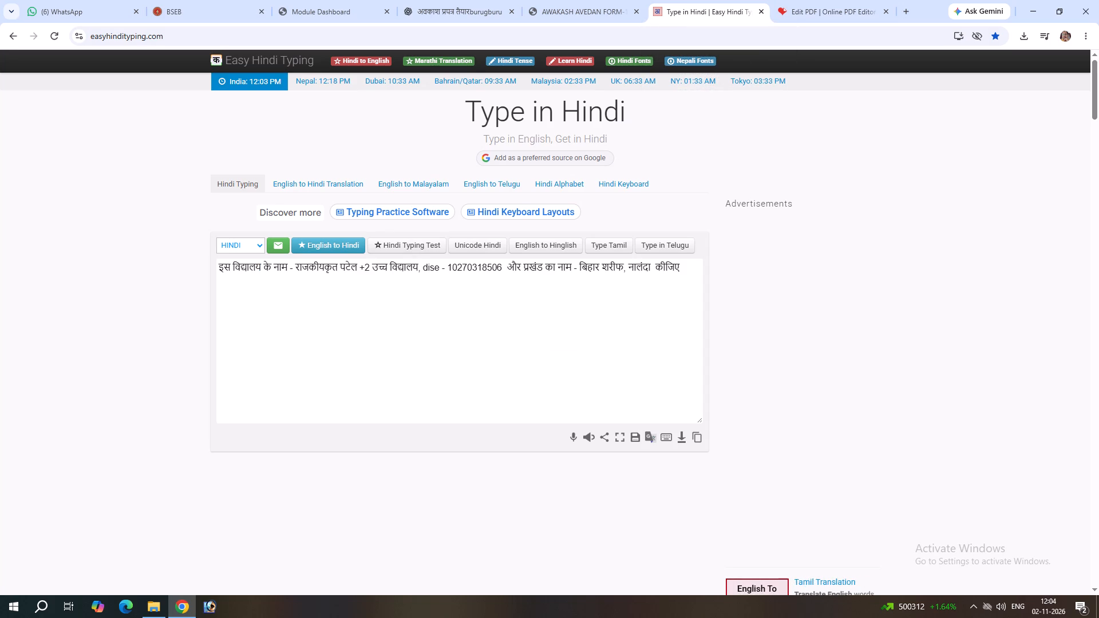
pyautogui.moveTo(295, 266); pyautogui.dragTo(414, 266)
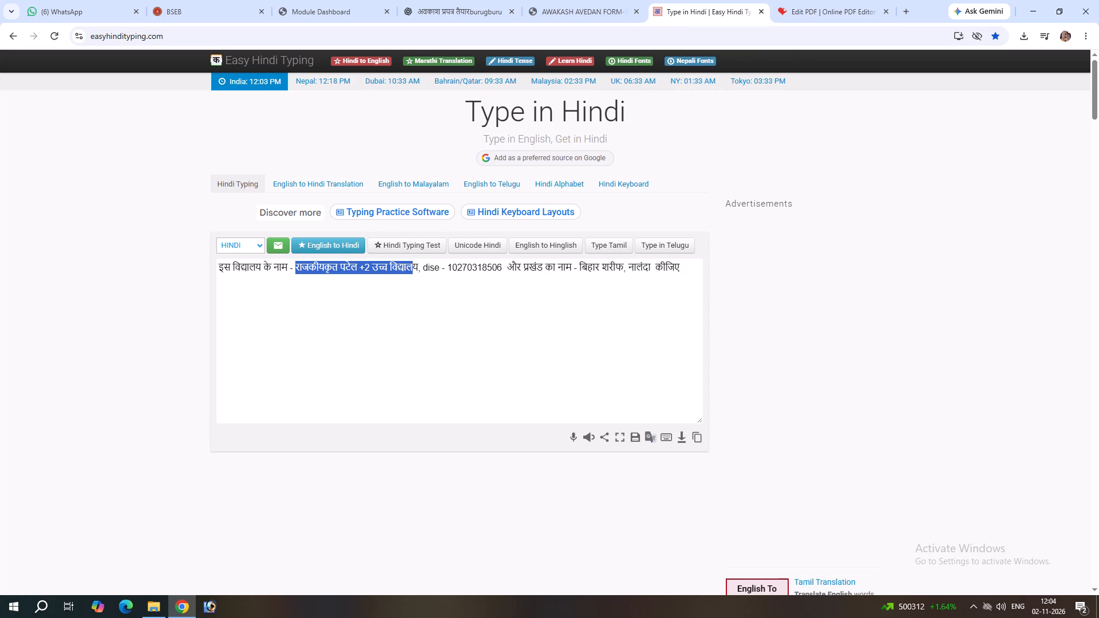
pyautogui.moveTo(414, 266); pyautogui.dragTo(416, 266)
pyautogui.hotkey('ctrl', 'c')
pyautogui.click(807, 6)
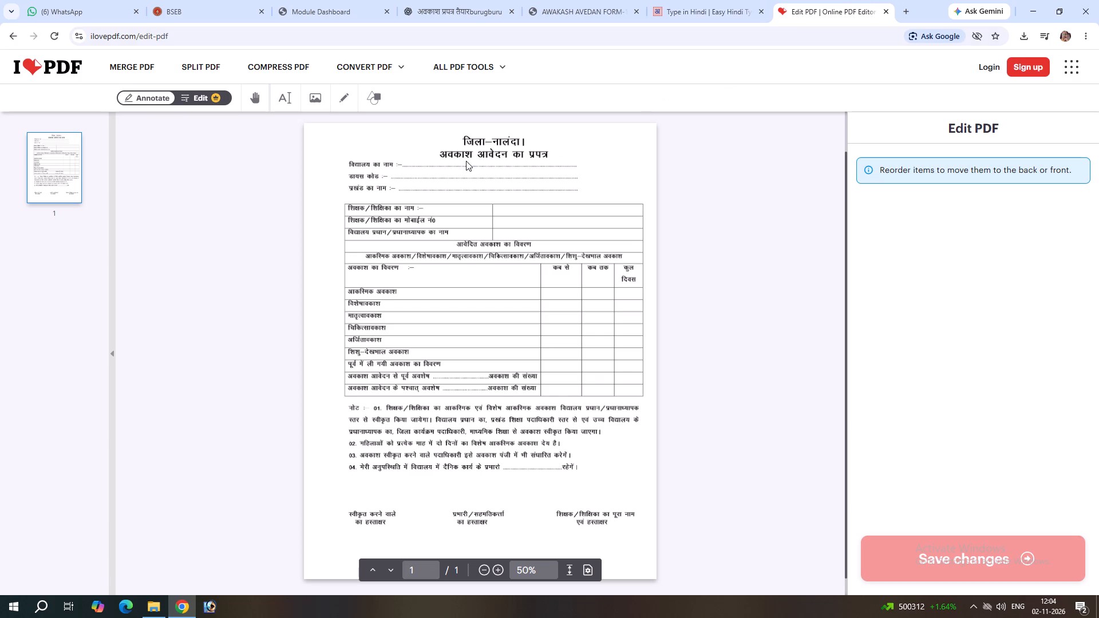
pyautogui.click(279, 97)
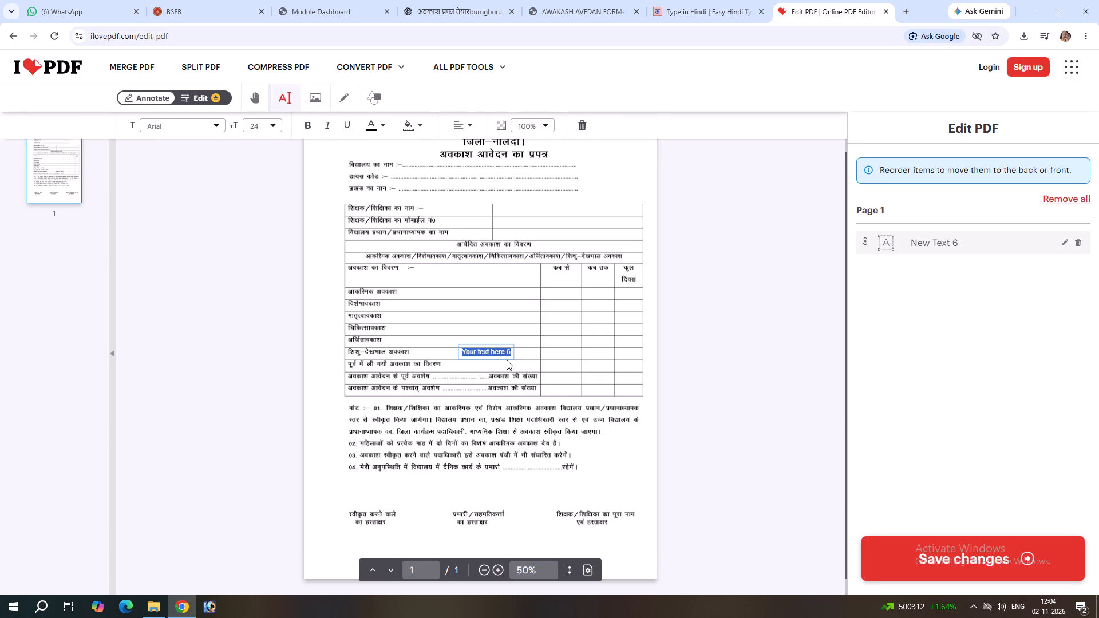
pyautogui.click(491, 348)
pyautogui.hotkey('ctrl', 'a')
pyautogui.hotkey('ctrl', 'v')
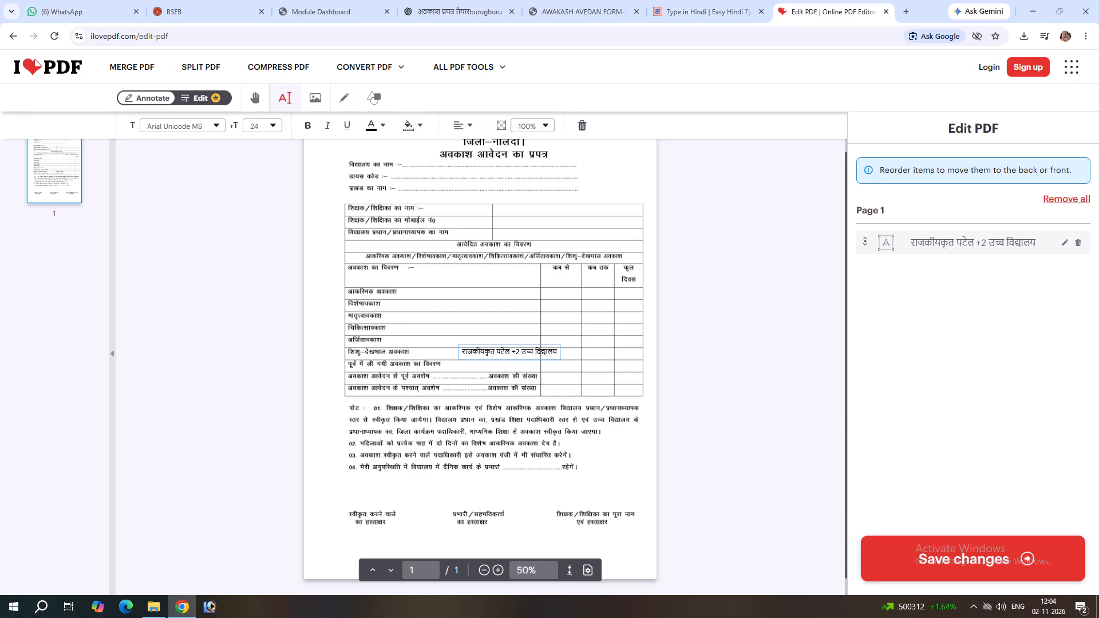
pyautogui.click(444, 307)
# Move the school name text onto the dotted विद्यालय का नाम line, just after its label.
pyautogui.moveTo(487, 348); pyautogui.dragTo(432, 186)
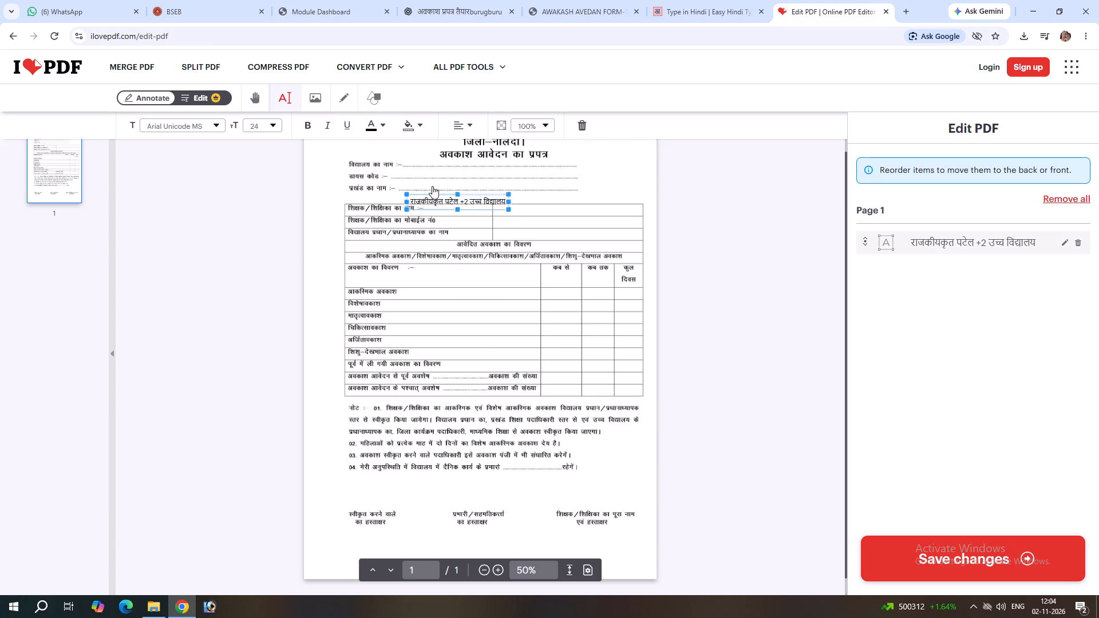
pyautogui.moveTo(432, 186); pyautogui.dragTo(436, 161)
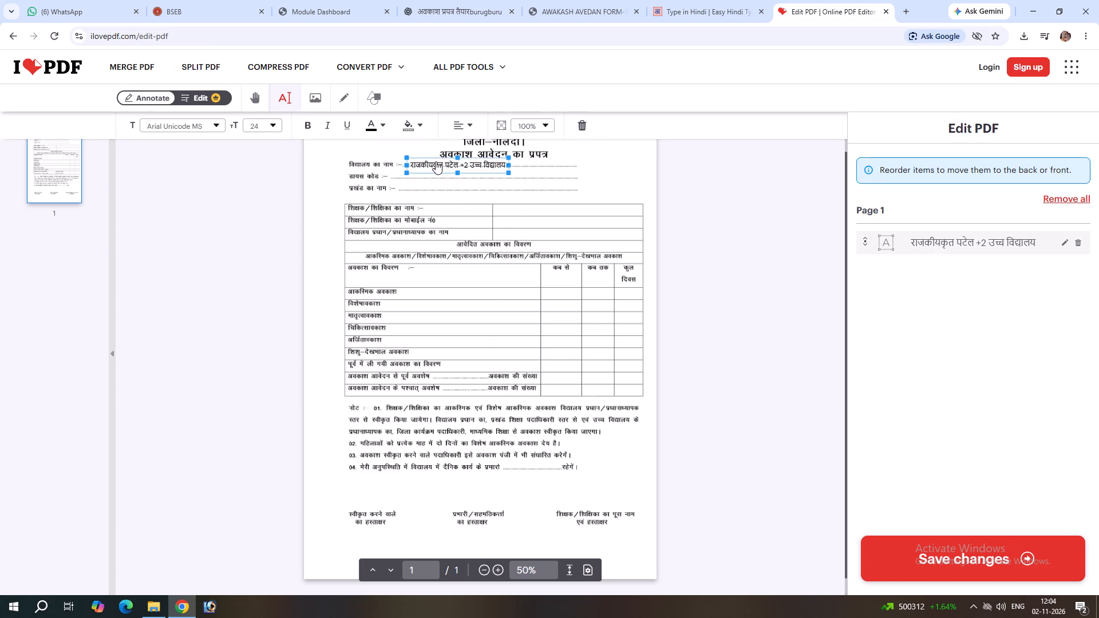
pyautogui.moveTo(436, 161); pyautogui.dragTo(436, 160)
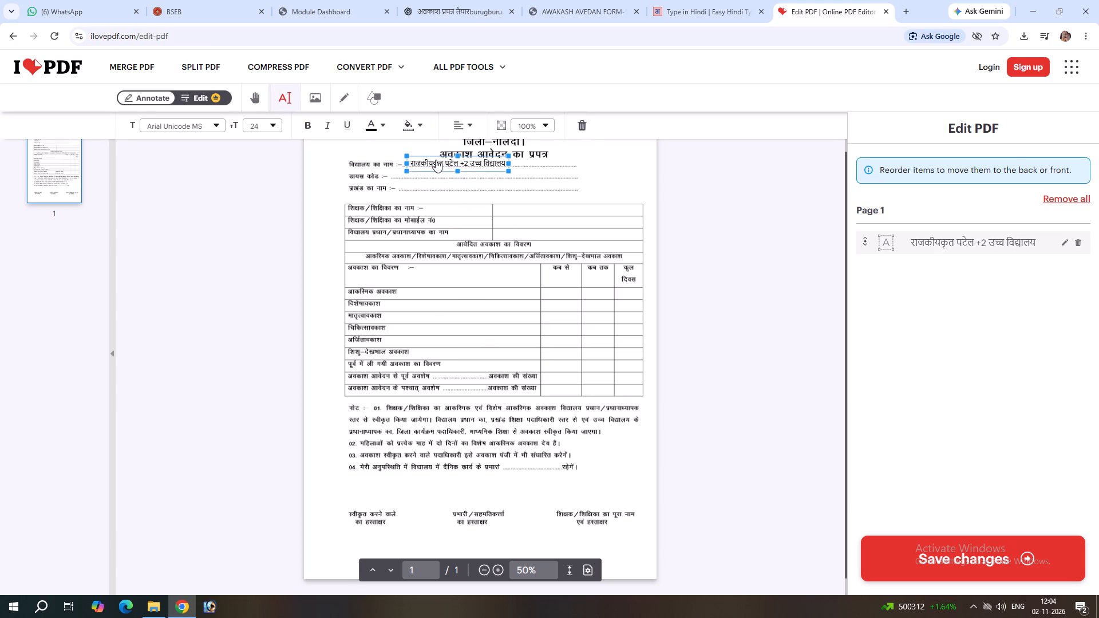
pyautogui.click(442, 184)
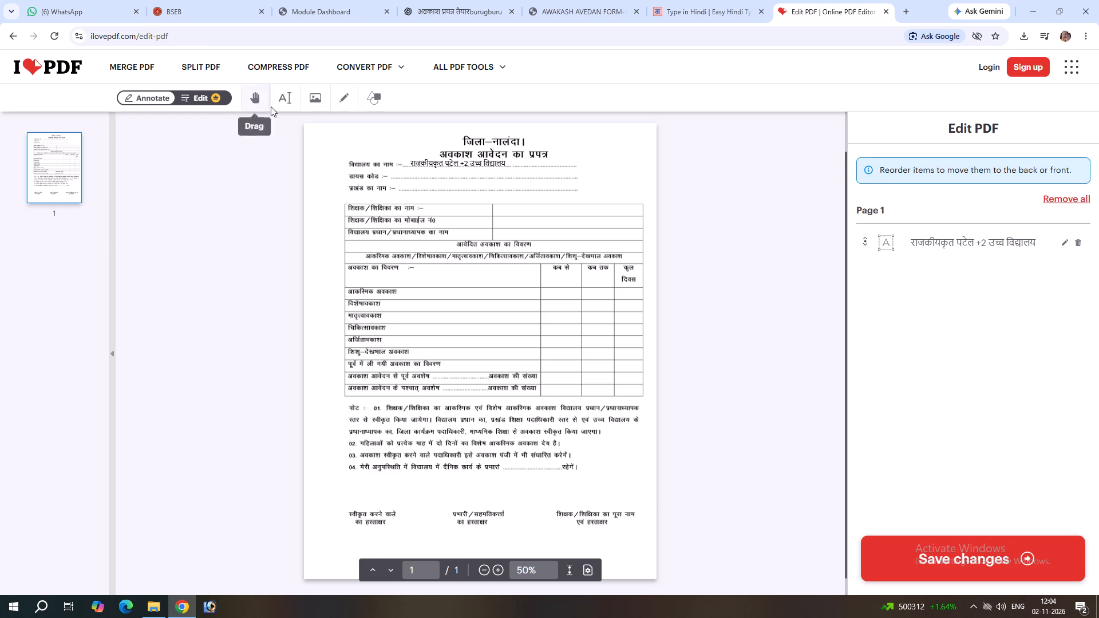
pyautogui.click(284, 97)
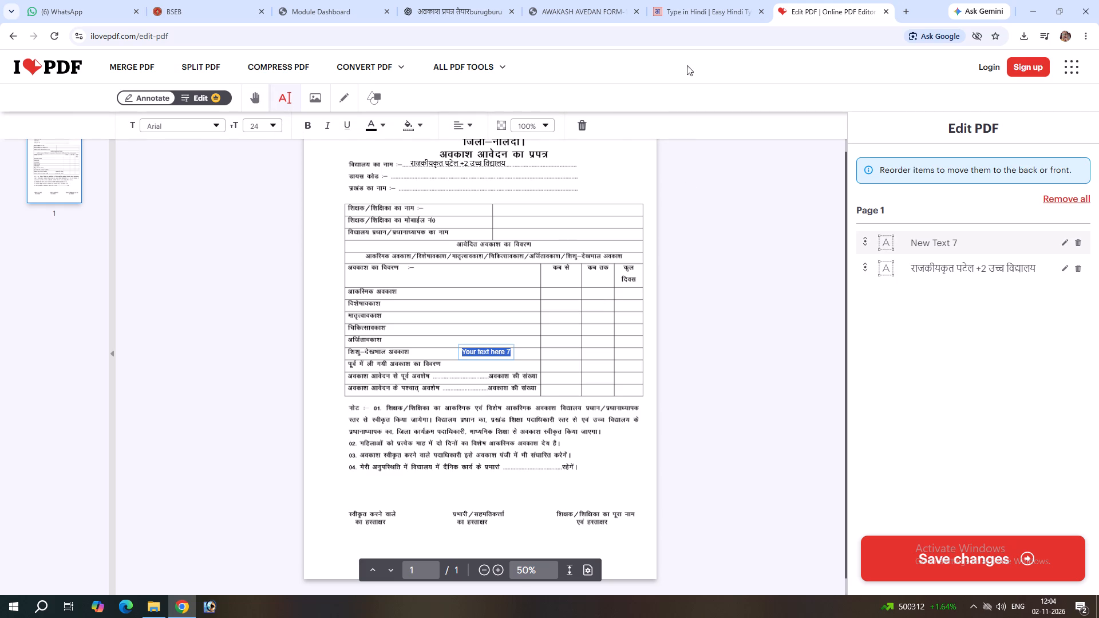
pyautogui.click(686, 9)
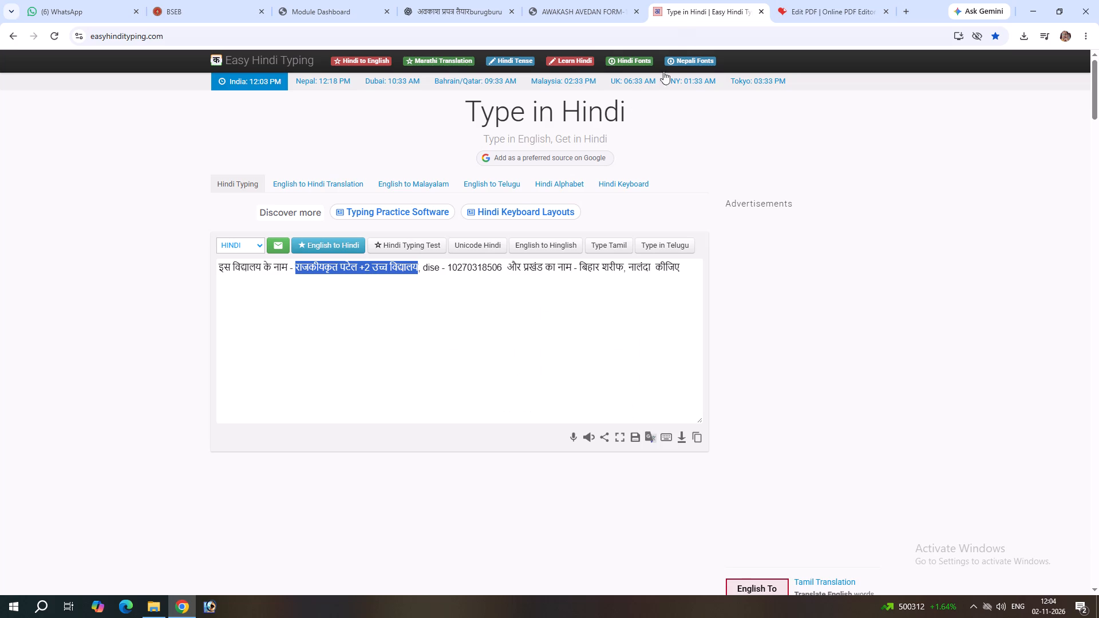
pyautogui.click(429, 287)
pyautogui.moveTo(448, 264); pyautogui.dragTo(449, 264)
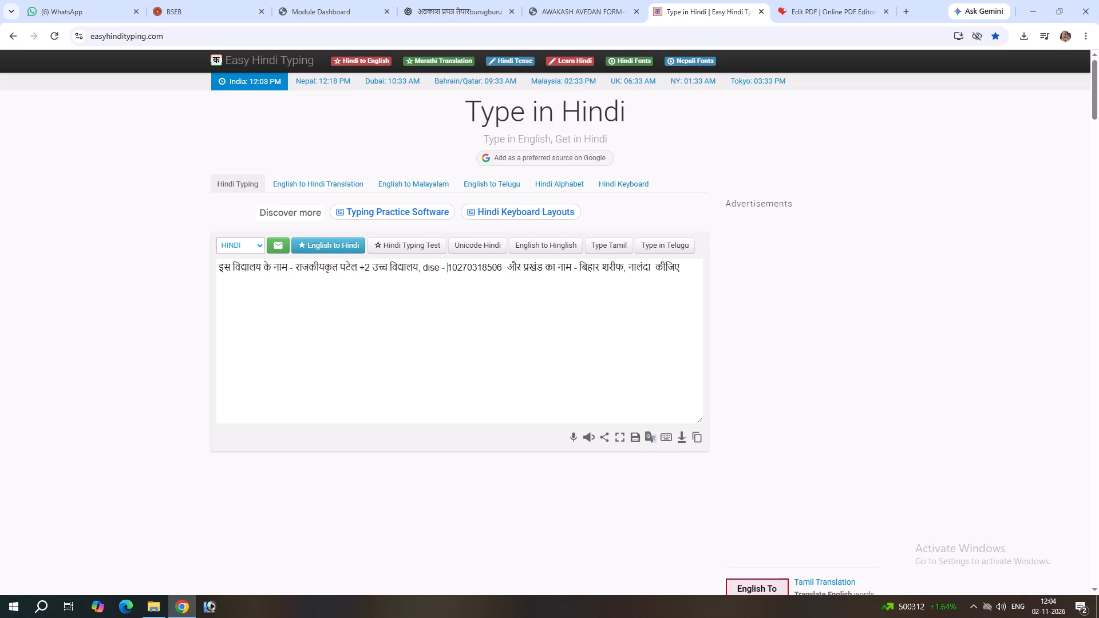
pyautogui.moveTo(449, 264); pyautogui.dragTo(501, 268)
pyautogui.hotkey('ctrl', 'c')
pyautogui.click(827, 16)
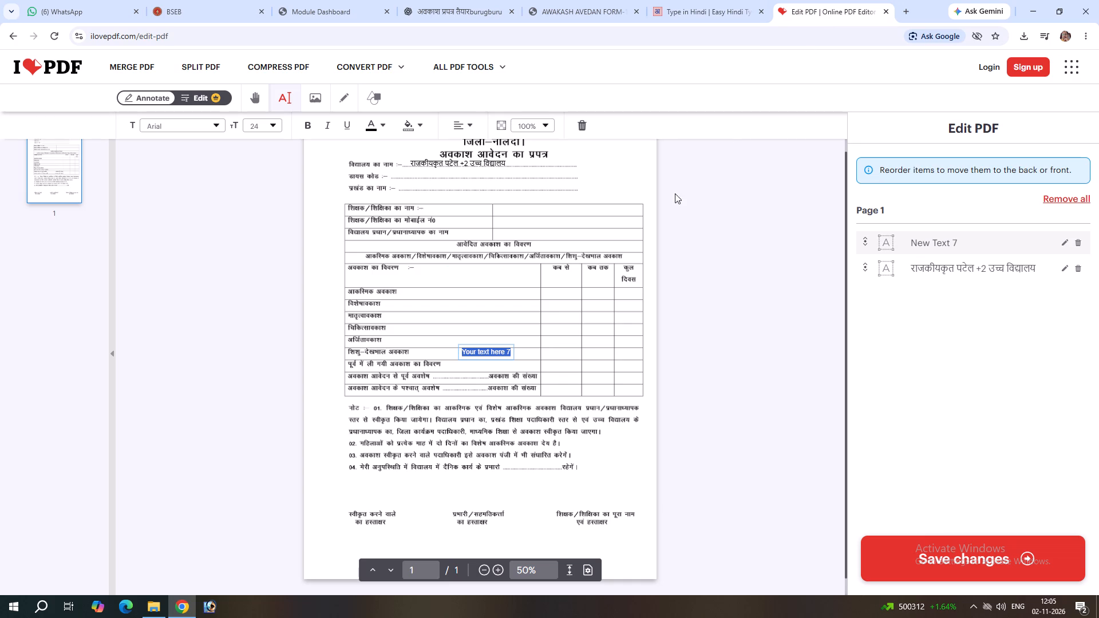
pyautogui.click(478, 352)
pyautogui.hotkey('ctrl', 'a')
pyautogui.hotkey('ctrl', 'v')
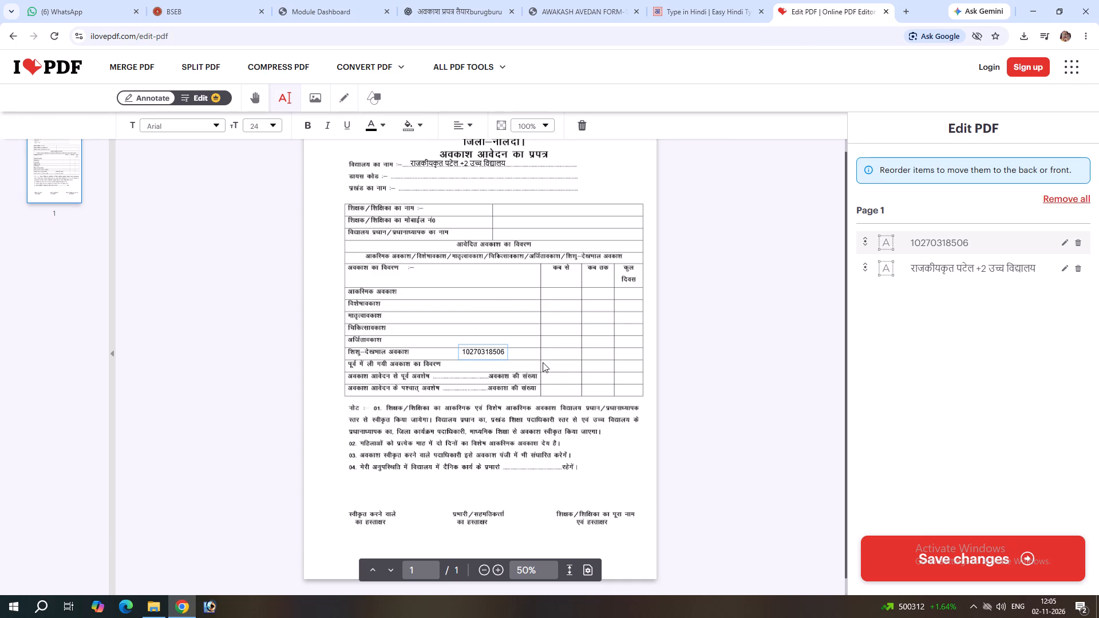
pyautogui.click(543, 362)
# Move the DISE code text onto the dotted डायस कोड line, just after its label.
pyautogui.moveTo(494, 353); pyautogui.dragTo(438, 175)
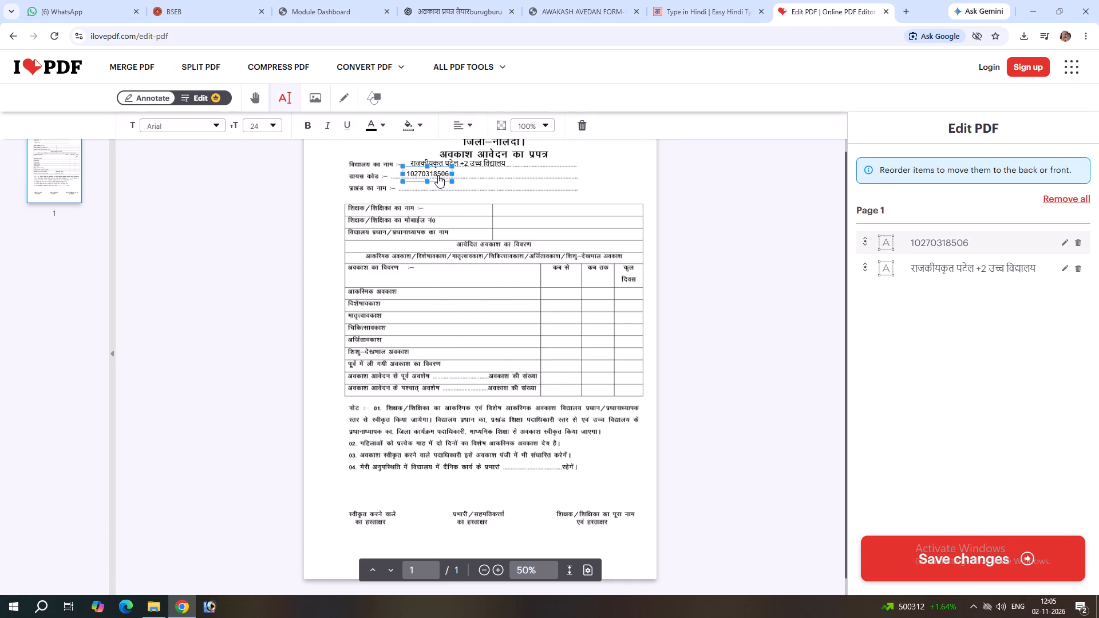
pyautogui.moveTo(438, 175); pyautogui.dragTo(425, 177)
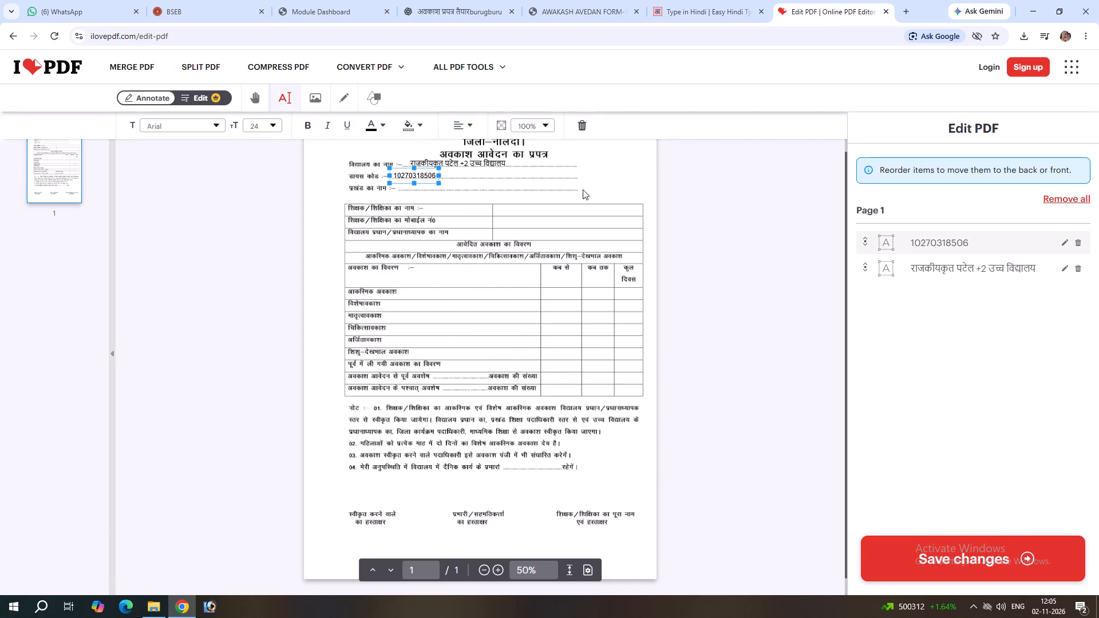
pyautogui.click(597, 183)
# Add a text box to the form containing बिहार शरीफ, नालंदा, copied from the text on the Easy Hindi Typing page.
pyautogui.click(685, 9)
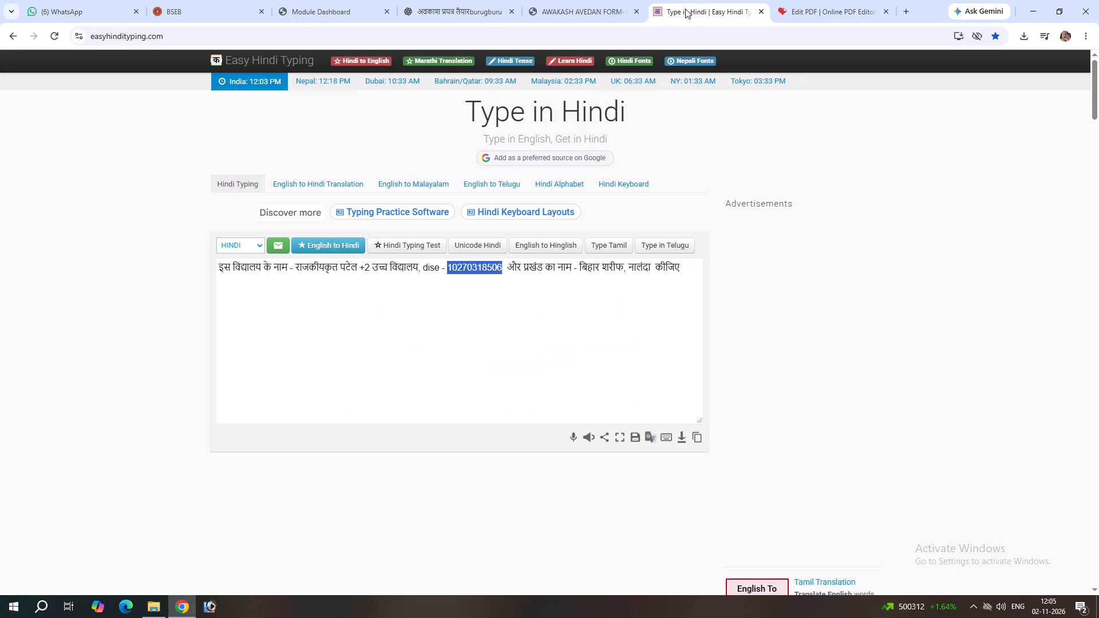
pyautogui.moveTo(579, 267); pyautogui.dragTo(585, 267)
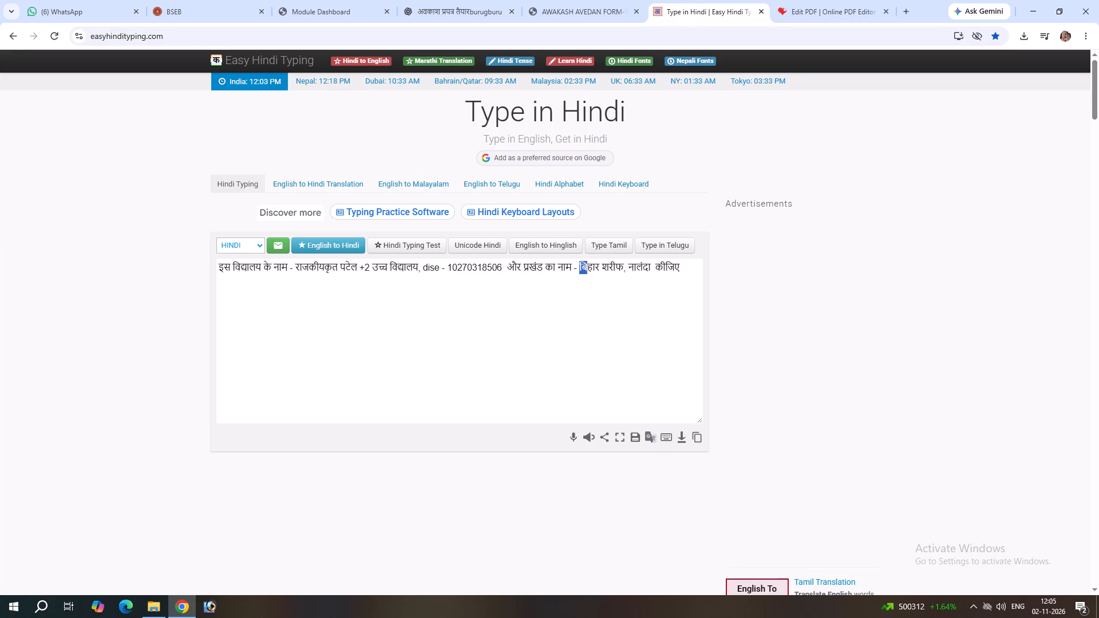
pyautogui.moveTo(585, 267); pyautogui.dragTo(651, 266)
pyautogui.hotkey('ctrl', 'c')
pyautogui.click(802, 10)
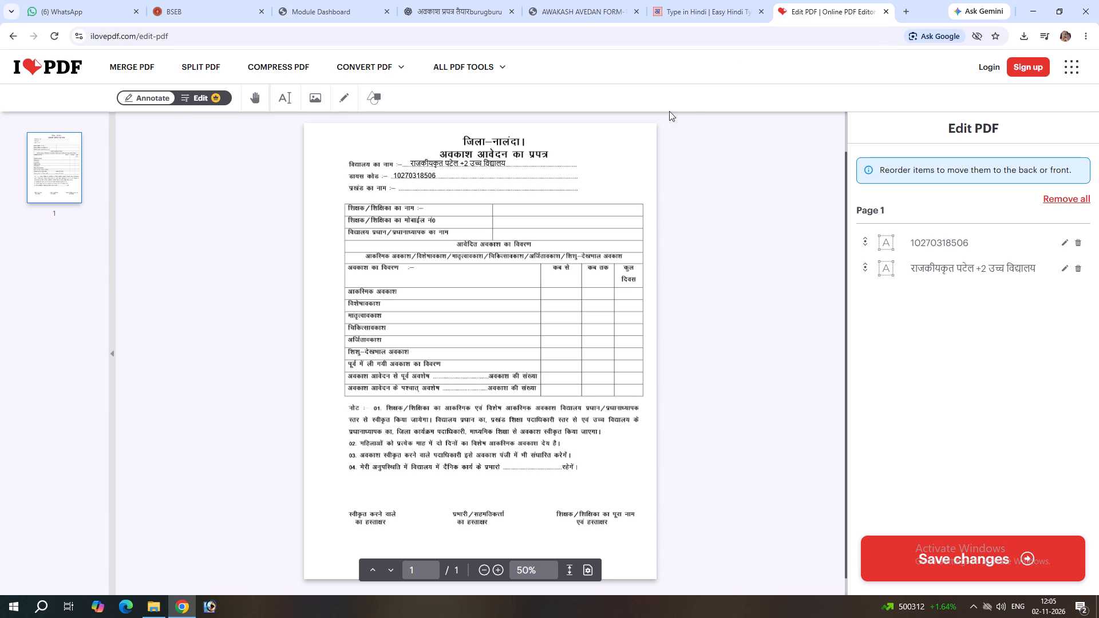
pyautogui.click(289, 97)
pyautogui.click(488, 350)
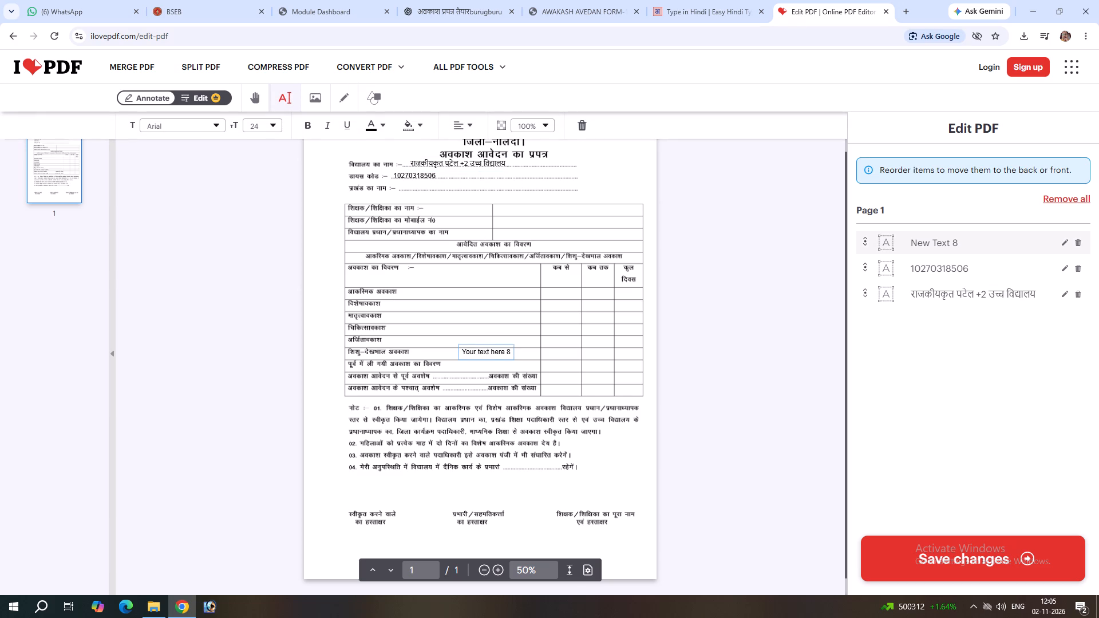
pyautogui.hotkey('ctrl', 'a')
pyautogui.hotkey('ctrl', 'v')
pyautogui.click(557, 360)
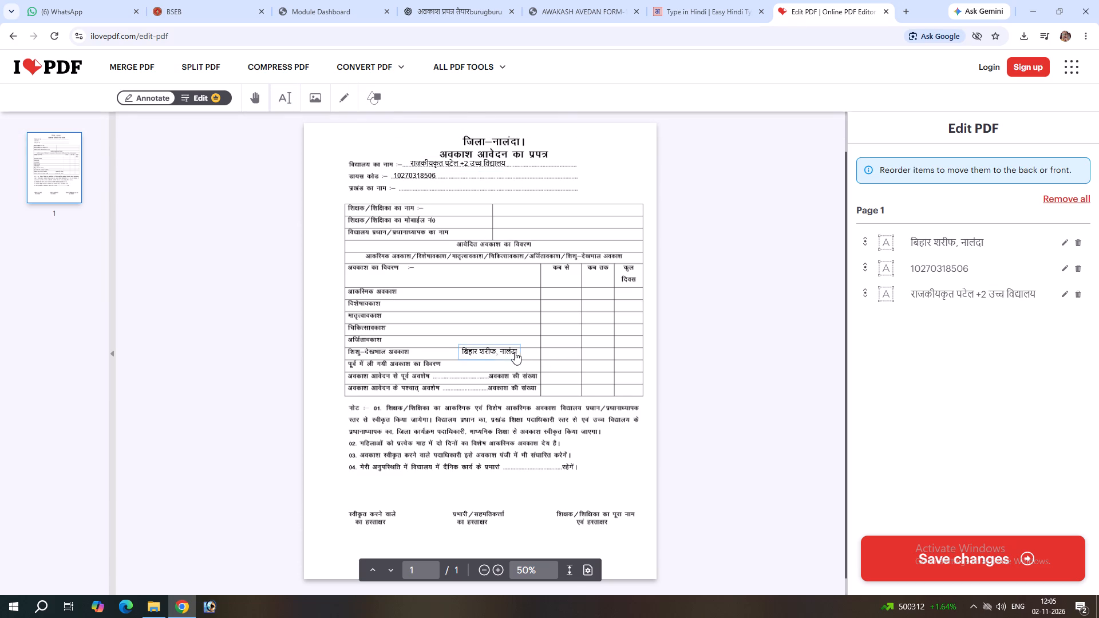
# Move the बिहार शरीफ, नालंदा text onto the dotted प्रखंड का नाम line, just after its label.
pyautogui.moveTo(499, 352); pyautogui.dragTo(436, 185)
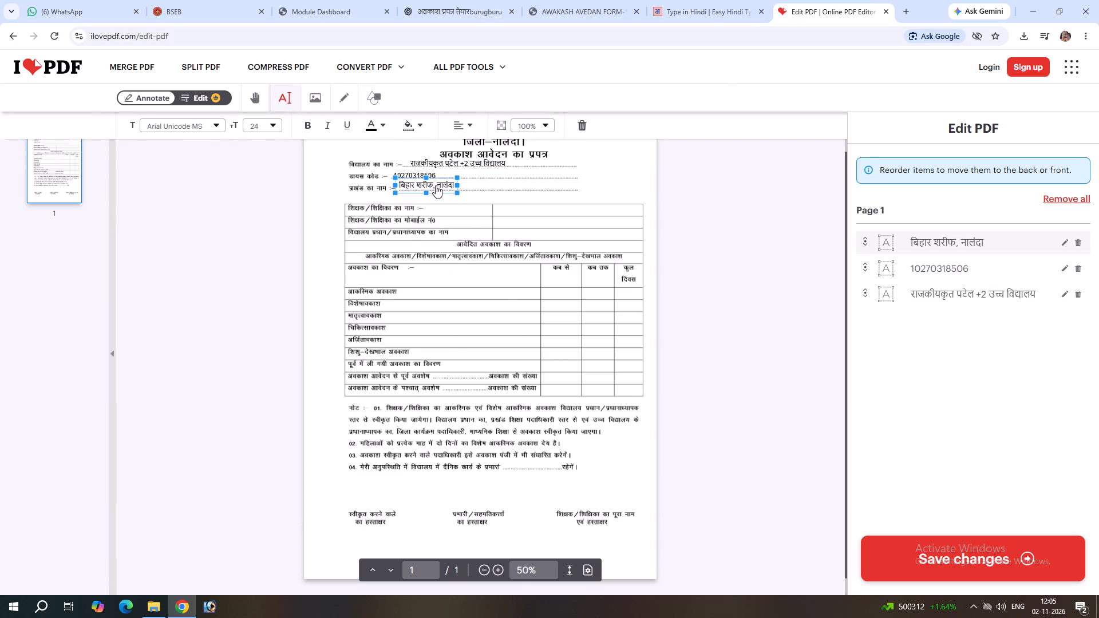
pyautogui.moveTo(436, 185); pyautogui.dragTo(437, 188)
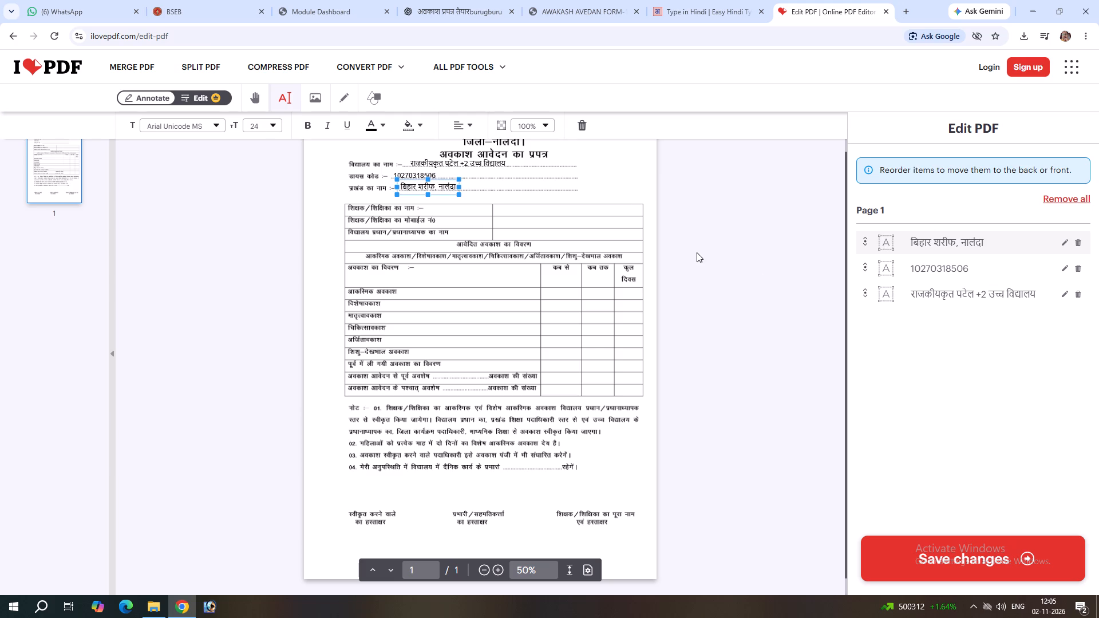
pyautogui.click(792, 249)
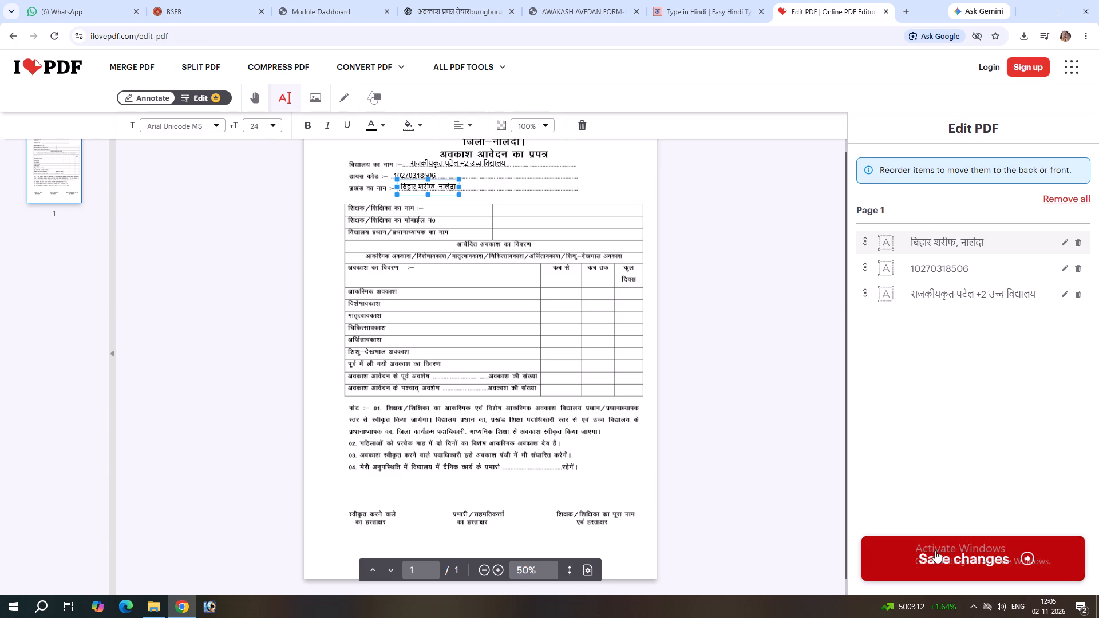
pyautogui.click(703, 506)
# Save the changes to the form and download the processed PDF.
pyautogui.click(903, 562)
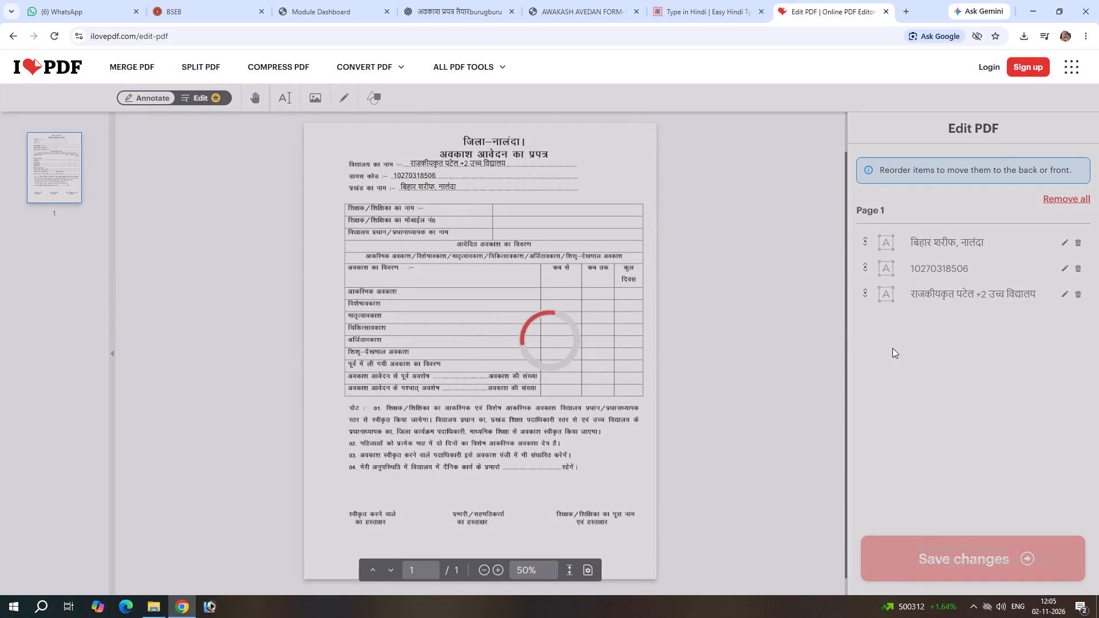
pyautogui.click(543, 216)
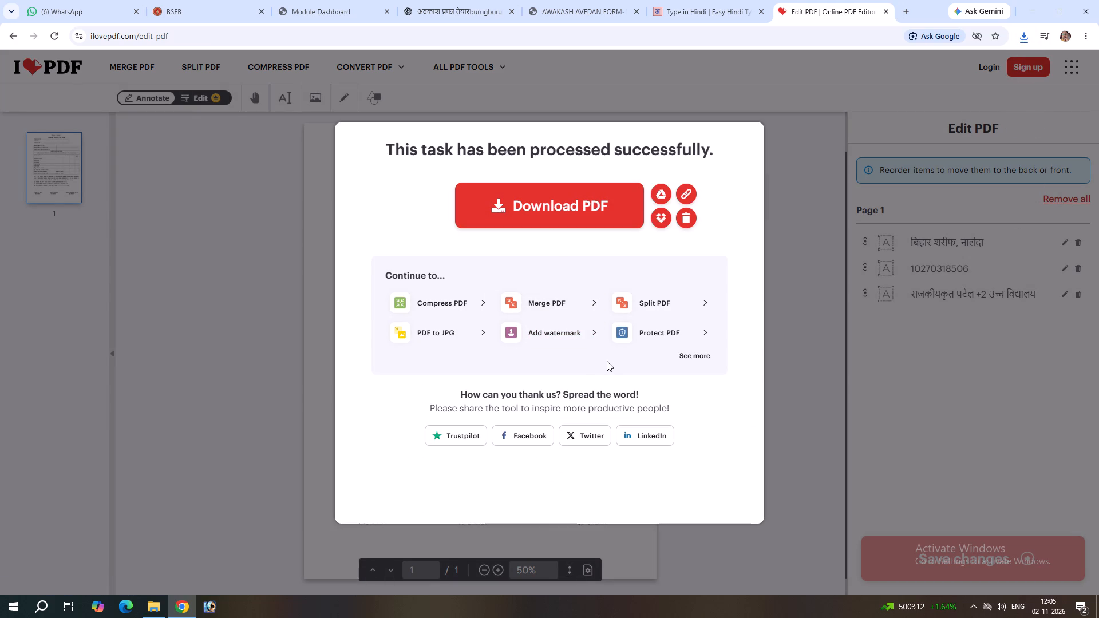
# Open the downloaded AWAKASH AVEDAN FORM-1 (1).pdf, examine how the Hindi text on its header lines is rendered, and close it.
pyautogui.click(1022, 35)
pyautogui.click(923, 90)
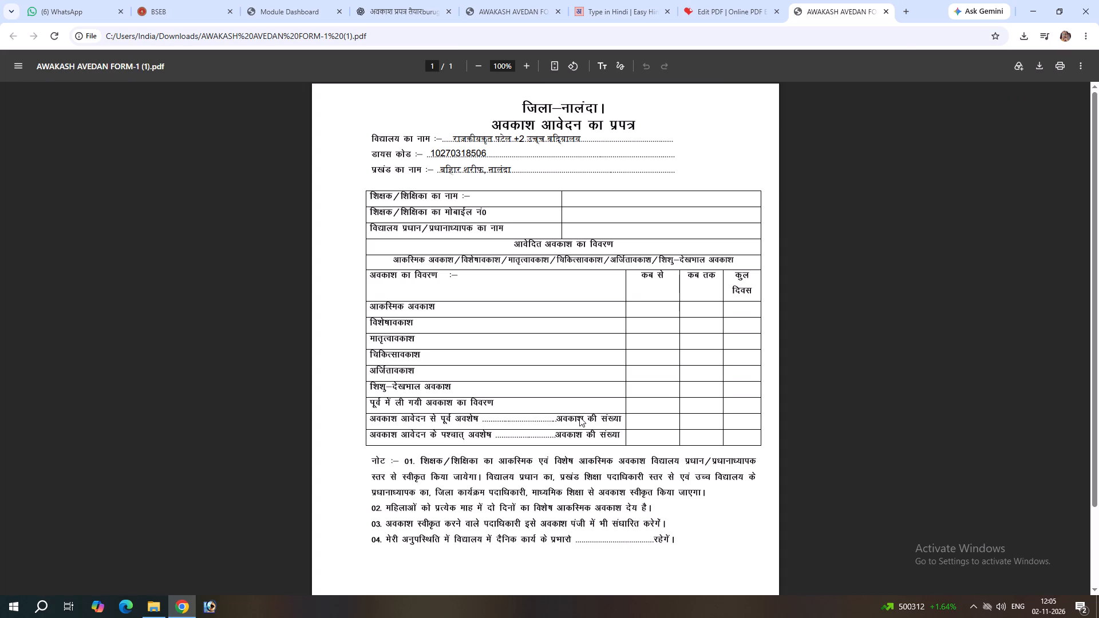
pyautogui.click(885, 12)
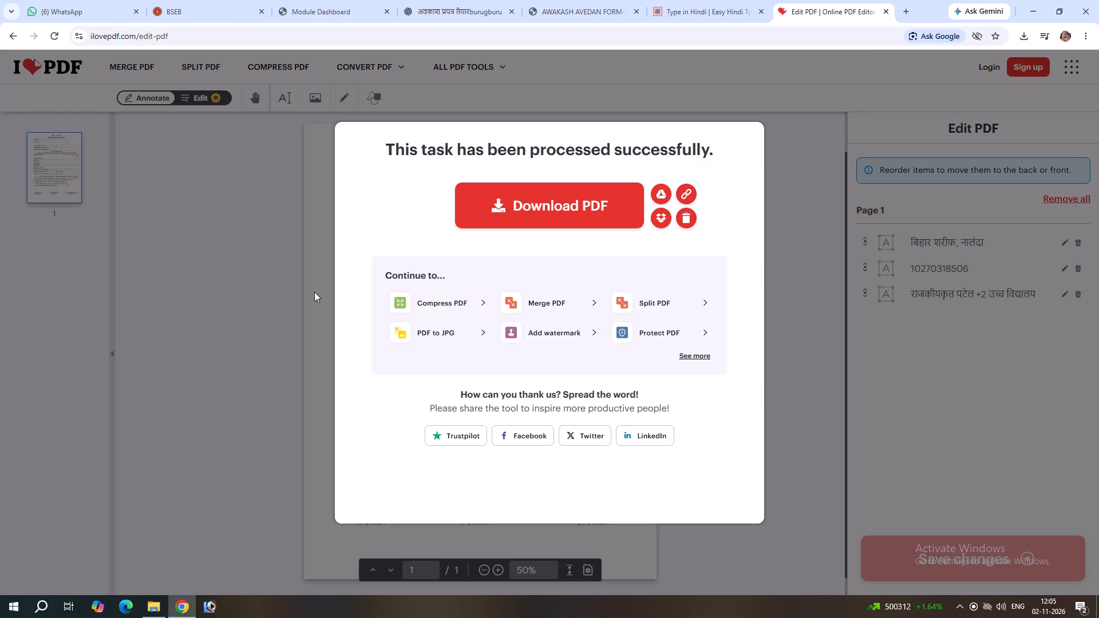
# Return to the iLovePDF editor and remove all the added text boxes from the form.
pyautogui.click(314, 292)
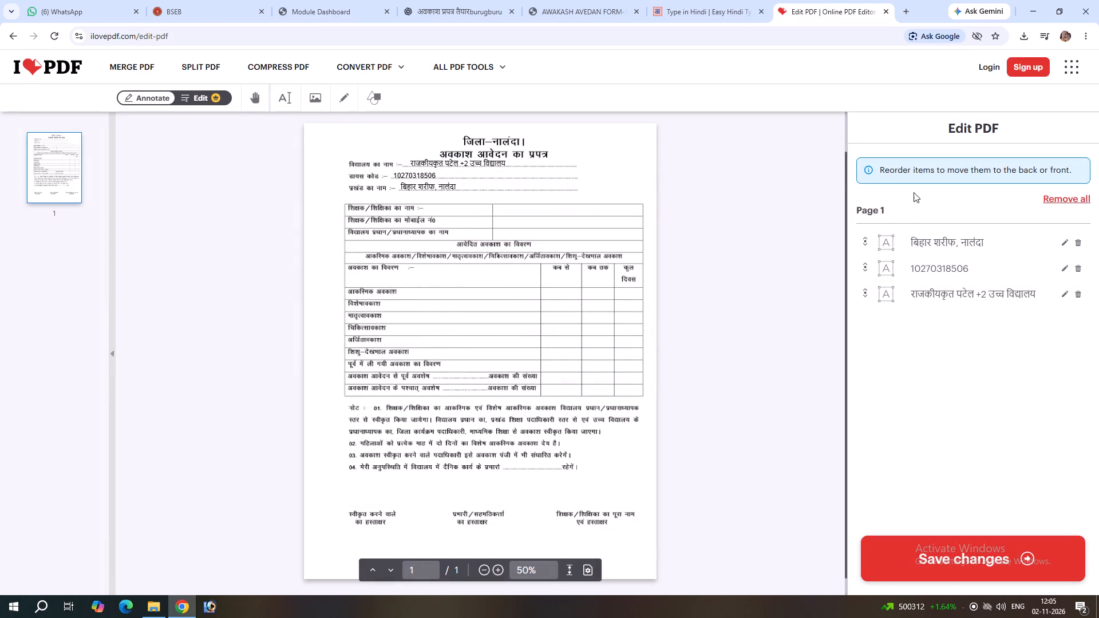
pyautogui.click(1050, 196)
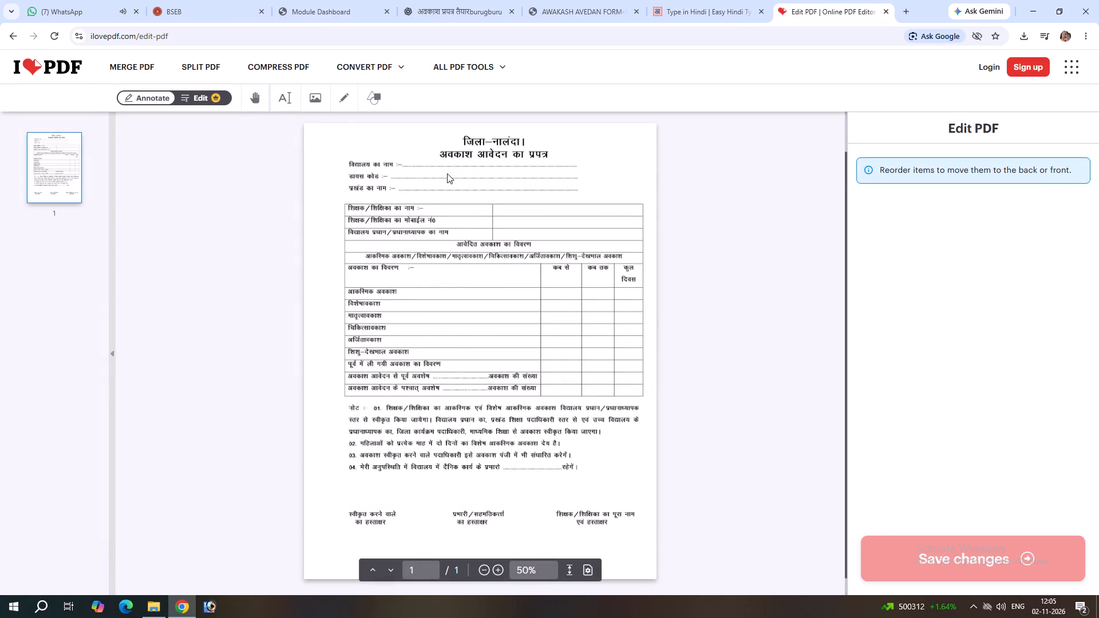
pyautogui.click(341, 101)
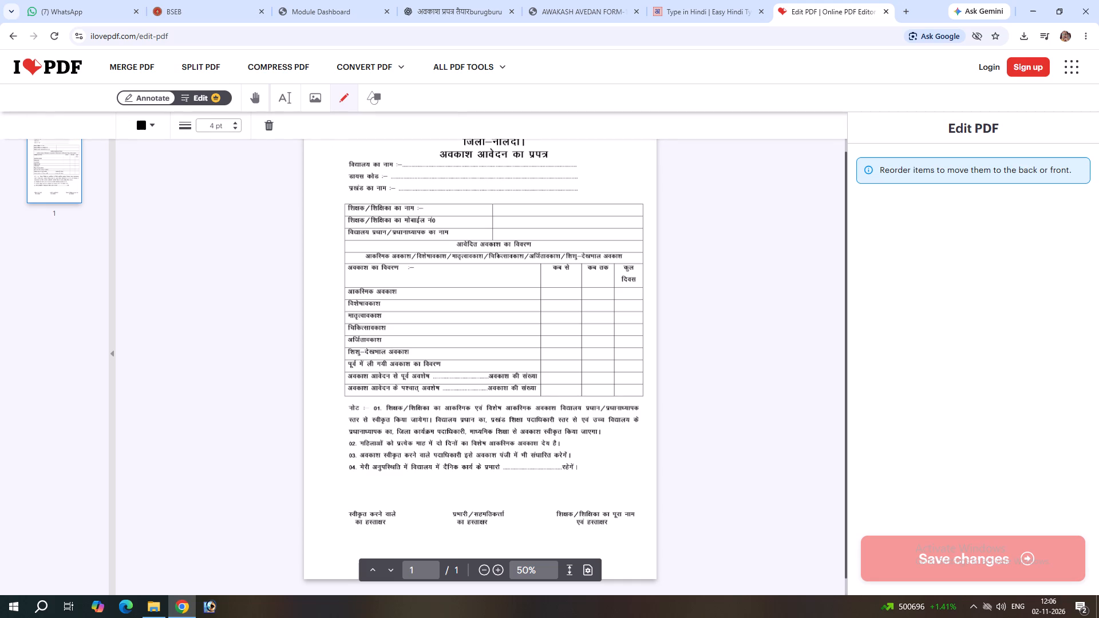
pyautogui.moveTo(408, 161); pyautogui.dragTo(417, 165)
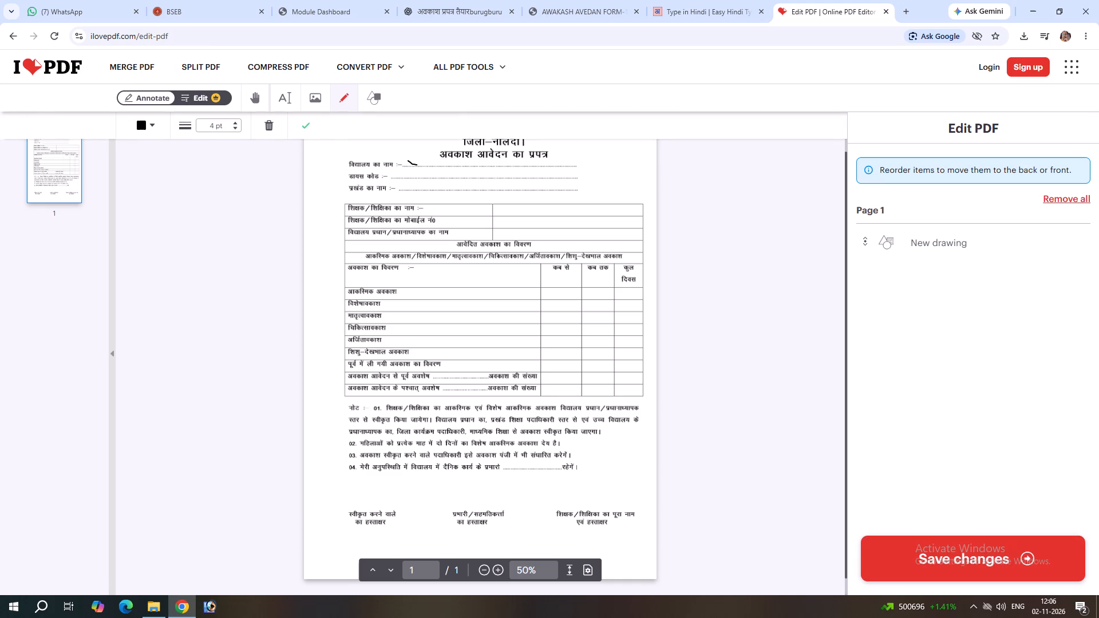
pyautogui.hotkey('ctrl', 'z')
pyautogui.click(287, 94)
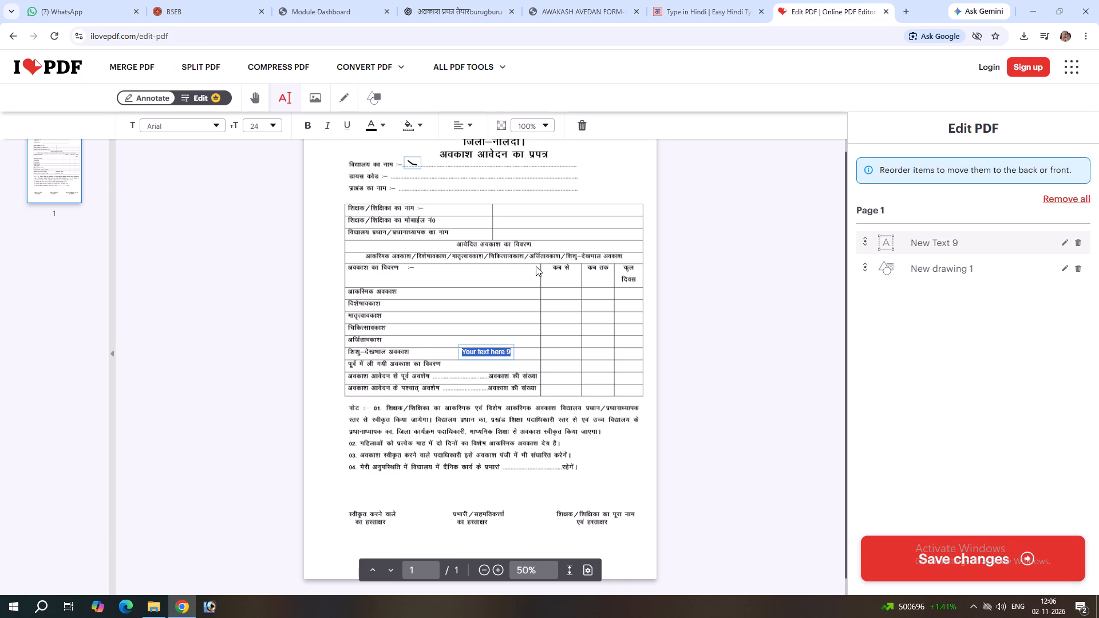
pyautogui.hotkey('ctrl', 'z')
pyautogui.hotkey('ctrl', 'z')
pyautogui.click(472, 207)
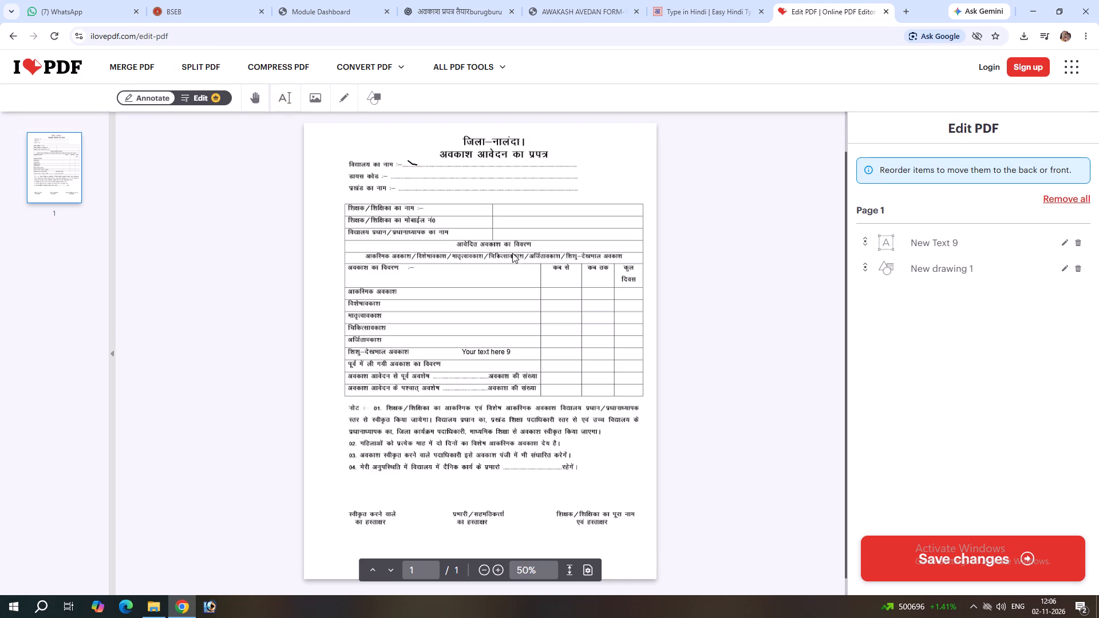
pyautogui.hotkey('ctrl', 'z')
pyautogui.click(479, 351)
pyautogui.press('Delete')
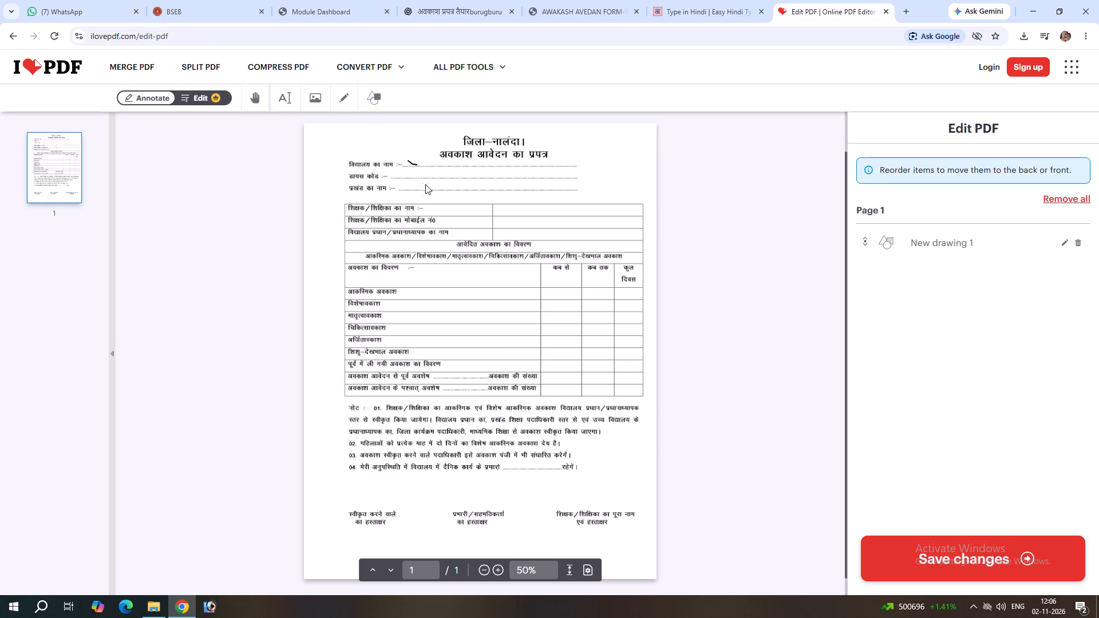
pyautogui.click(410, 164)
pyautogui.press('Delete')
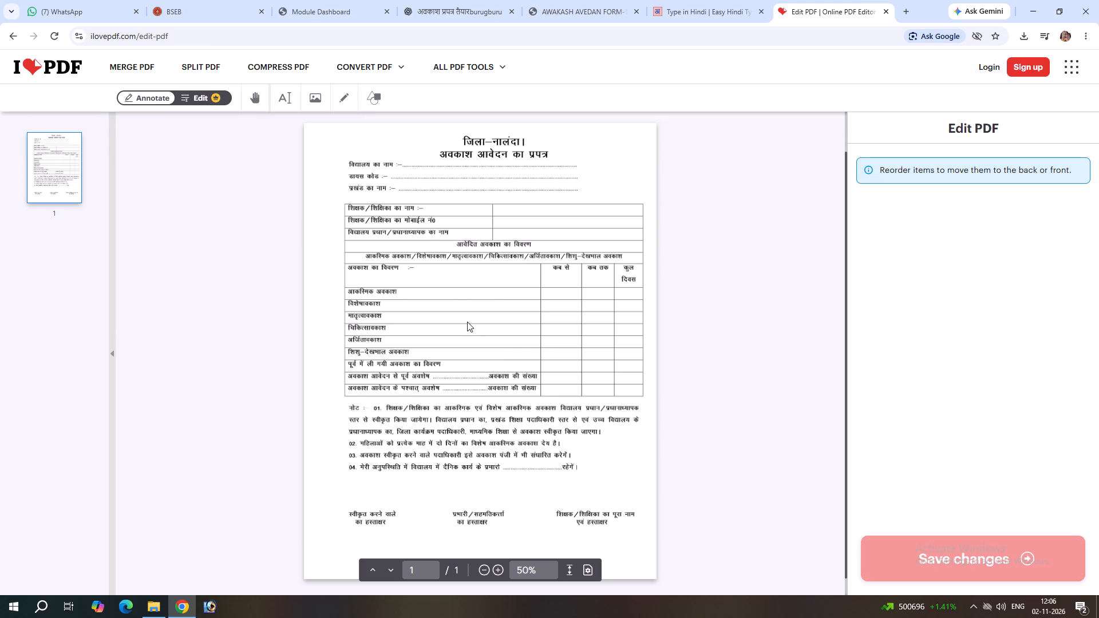
# Add the text Patel +2 High School to the form and place it on the dotted विद्यालय का नाम line.
pyautogui.click(285, 94)
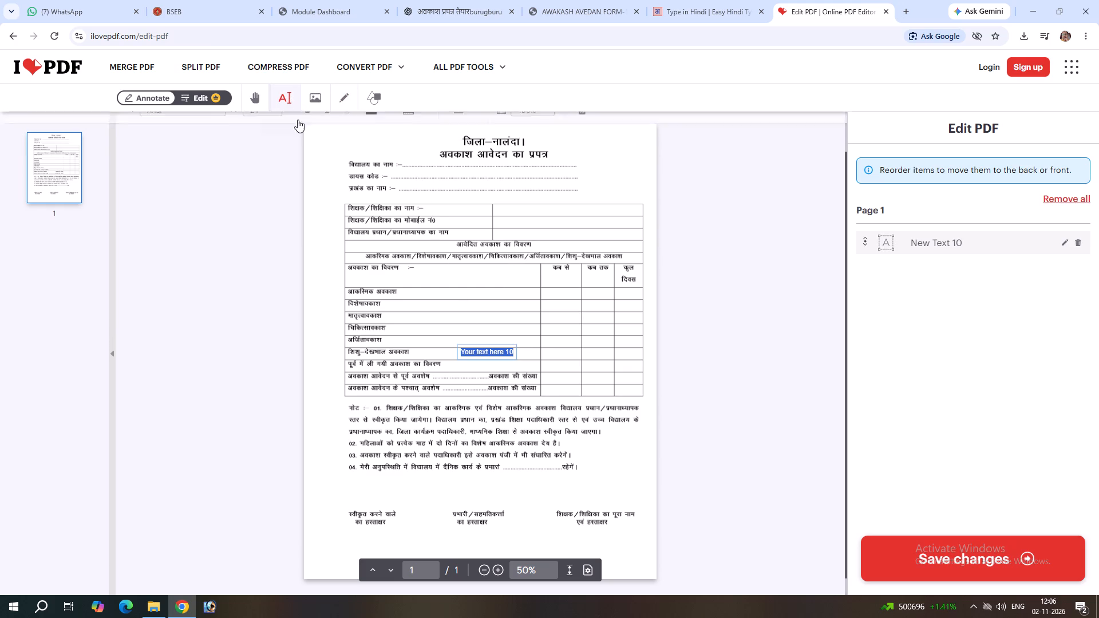
pyautogui.hotkey('shift', 'p')
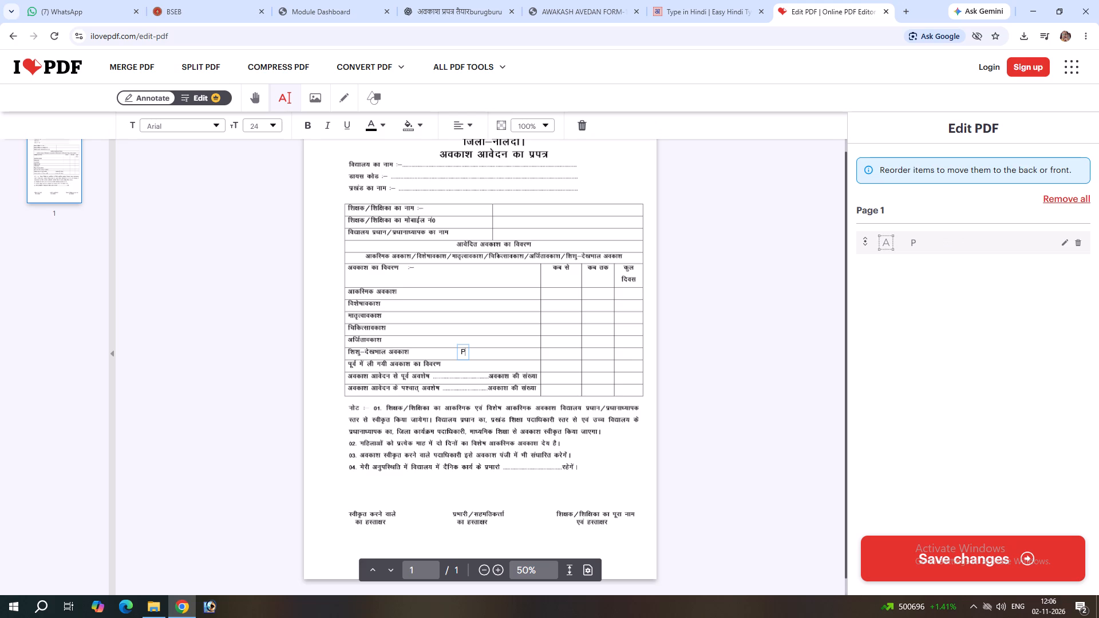
pyautogui.write('atel')
pyautogui.press('space')
pyautogui.write('+2')
pyautogui.press('space')
pyautogui.hotkey('shift', 'h')
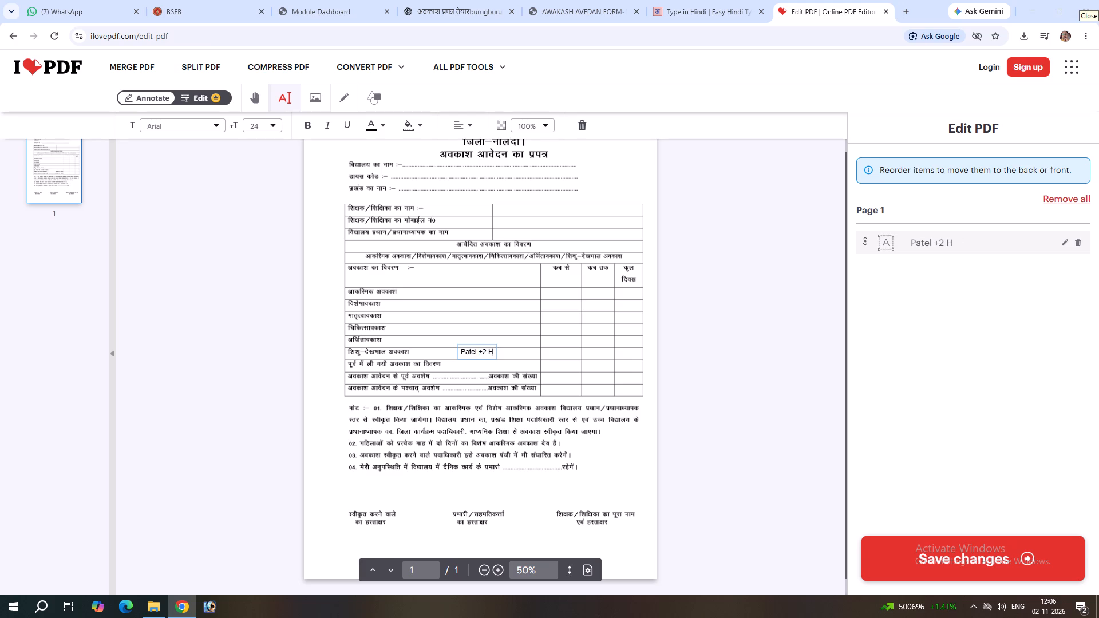
pyautogui.press('i')
pyautogui.write('gh School')
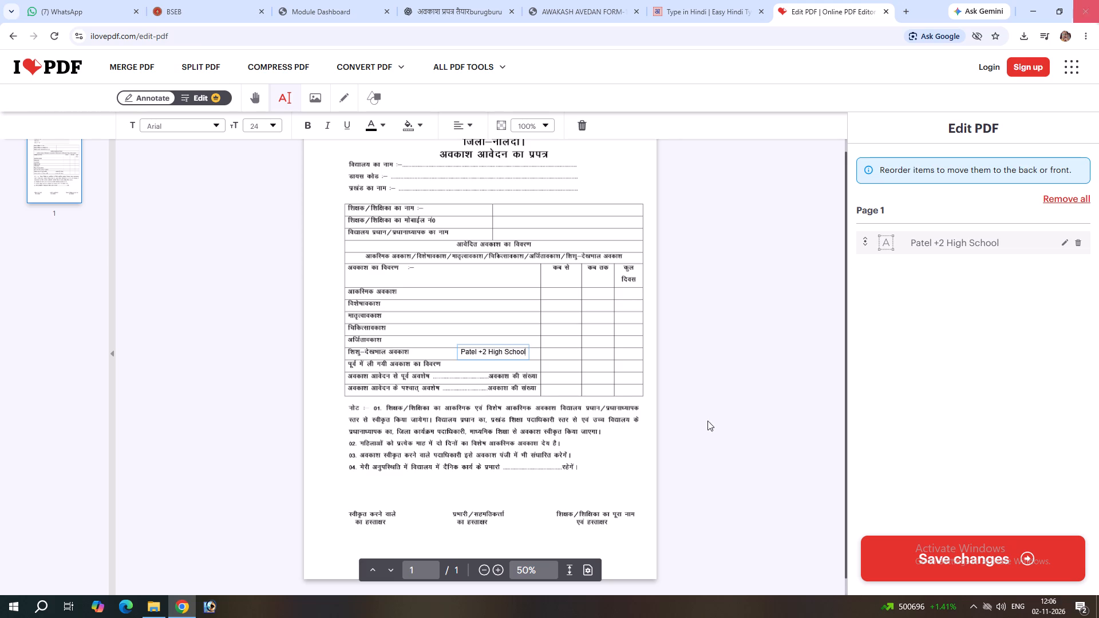
pyautogui.click(628, 441)
pyautogui.moveTo(491, 354); pyautogui.dragTo(480, 276)
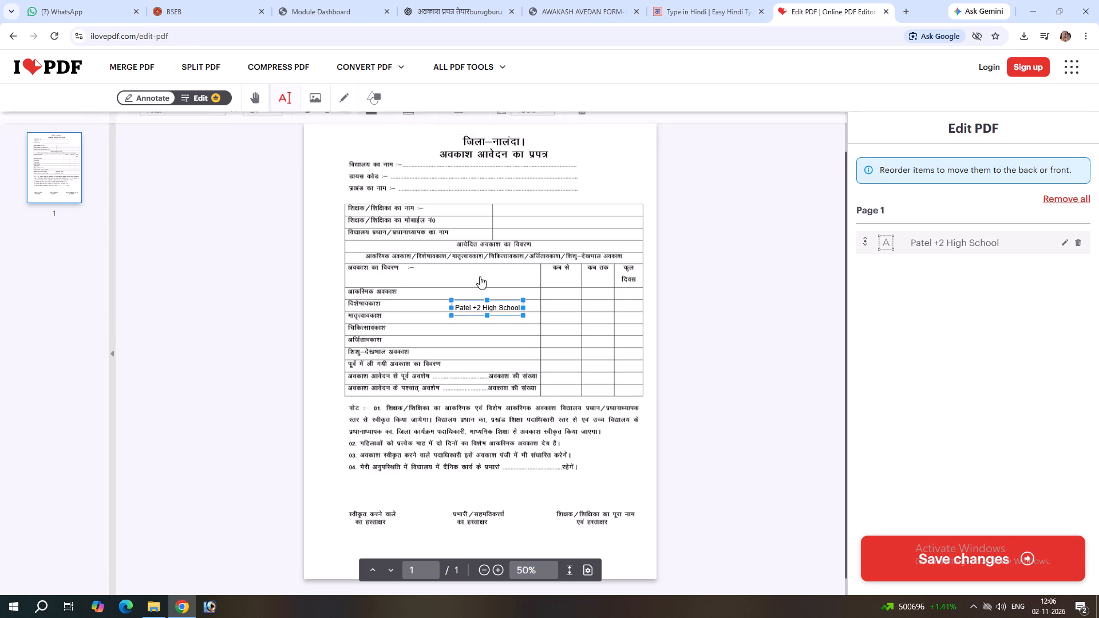
pyautogui.moveTo(480, 276); pyautogui.dragTo(443, 165)
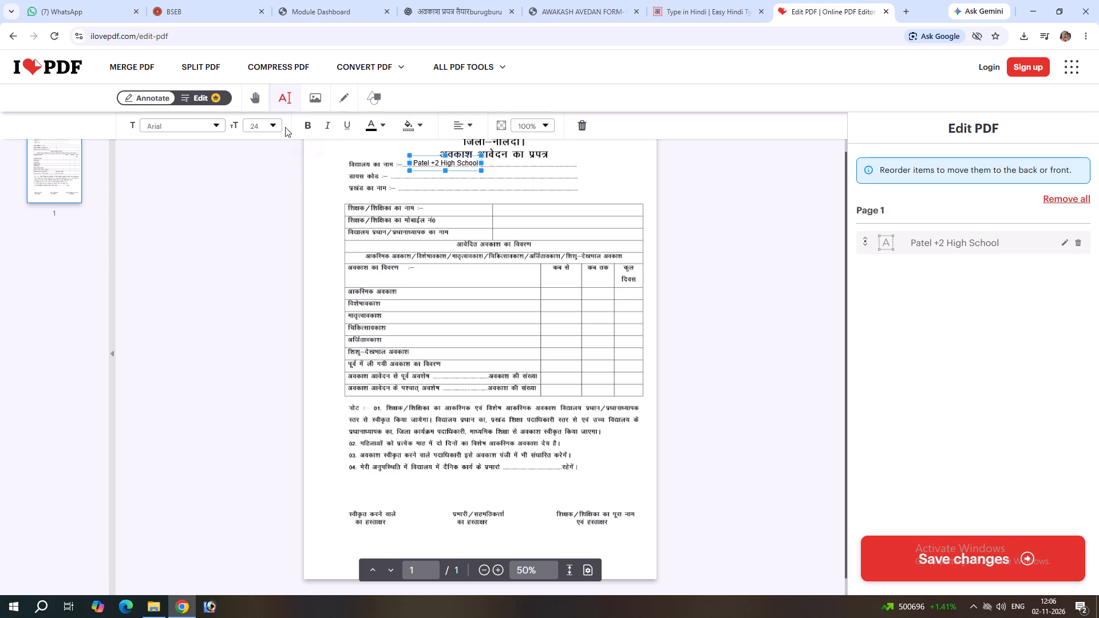
# Set the school name text to size 36 and bold, and align it just after the विद्यालय का नाम label.
pyautogui.click(275, 125)
pyautogui.click(256, 252)
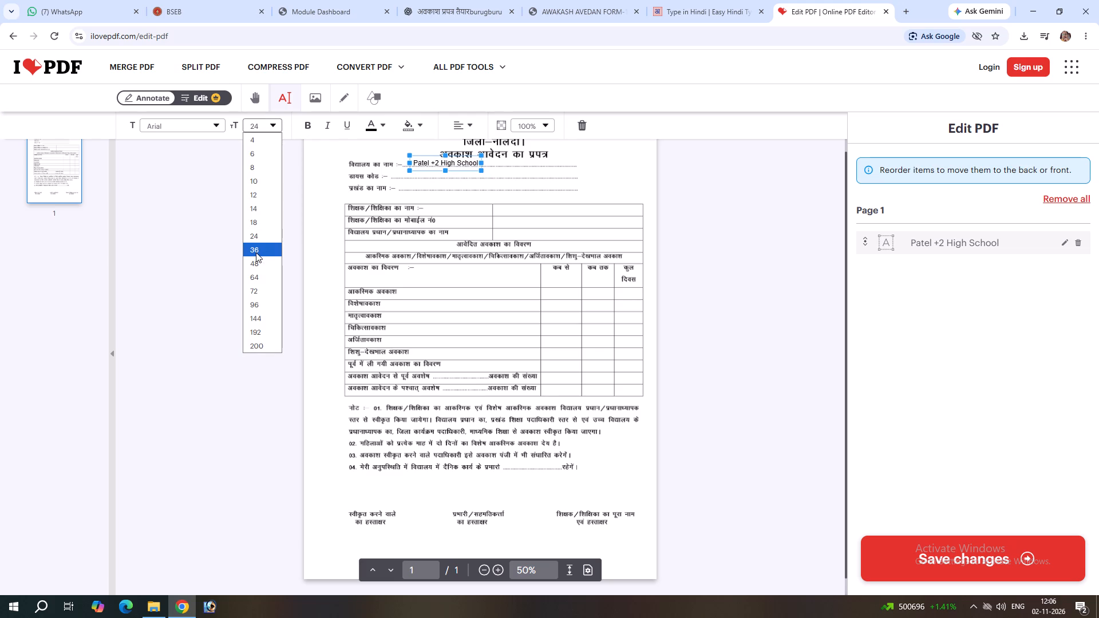
pyautogui.moveTo(427, 169); pyautogui.dragTo(422, 168)
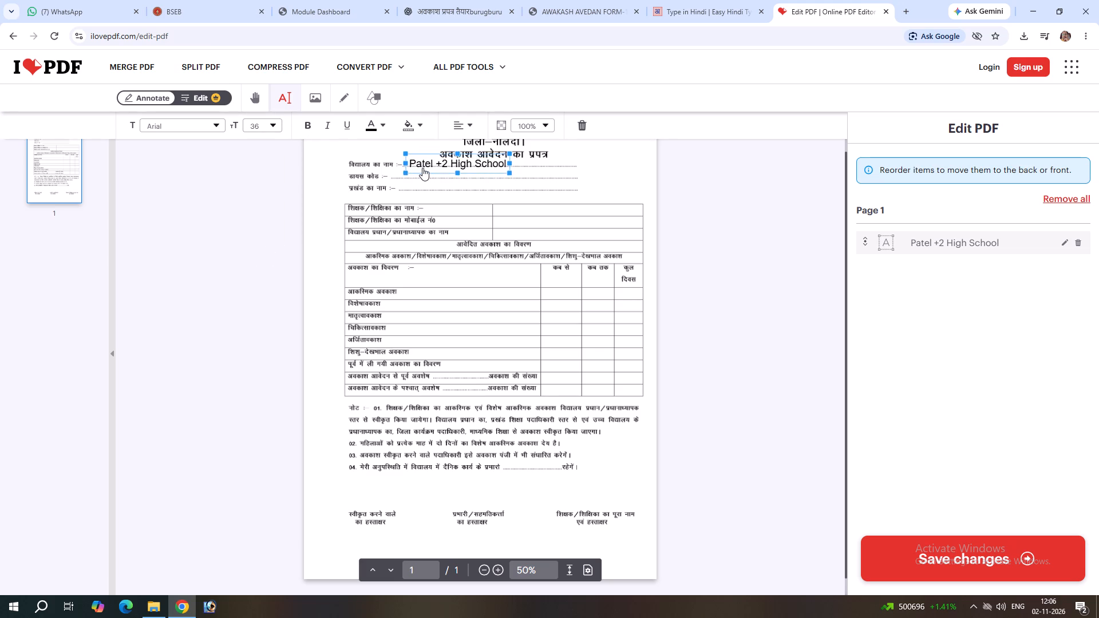
pyautogui.moveTo(422, 168); pyautogui.dragTo(417, 168)
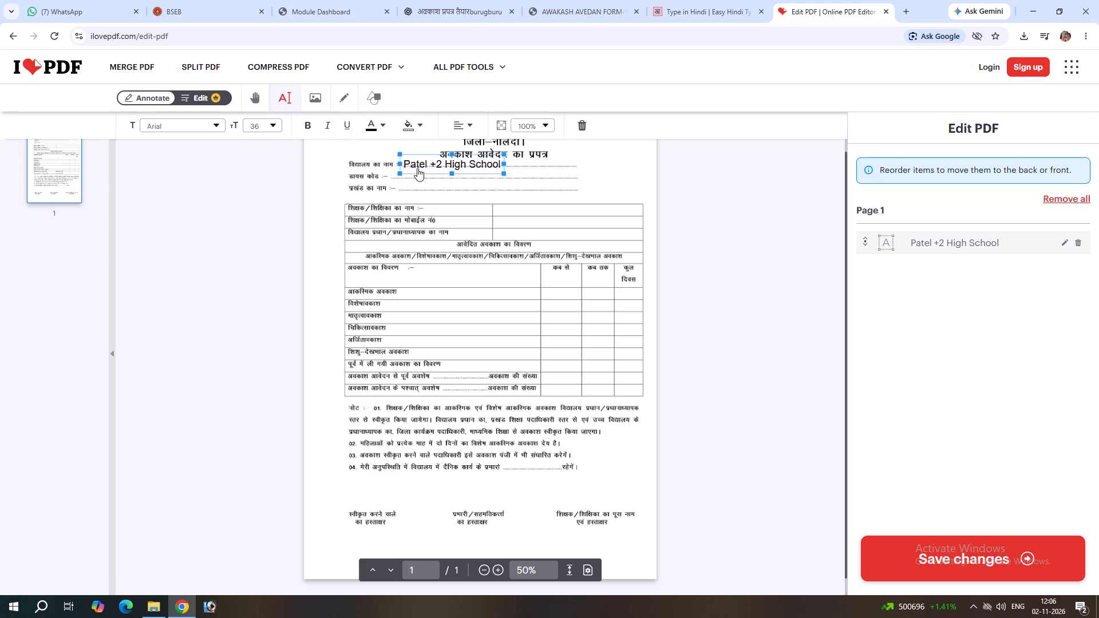
pyautogui.moveTo(417, 168); pyautogui.dragTo(416, 168)
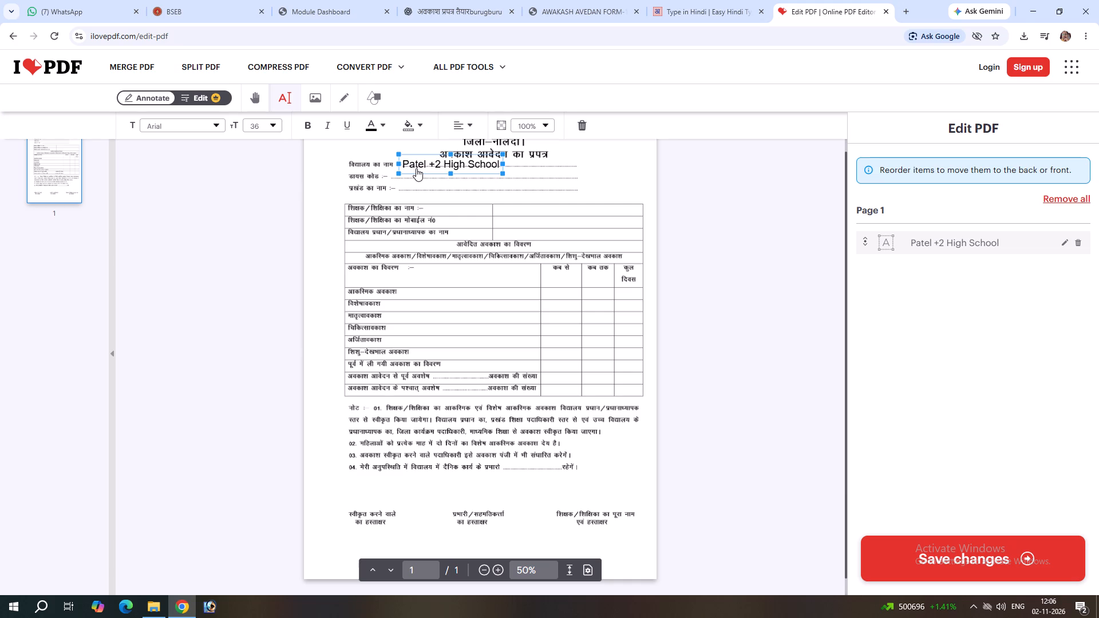
pyautogui.moveTo(416, 168); pyautogui.dragTo(418, 168)
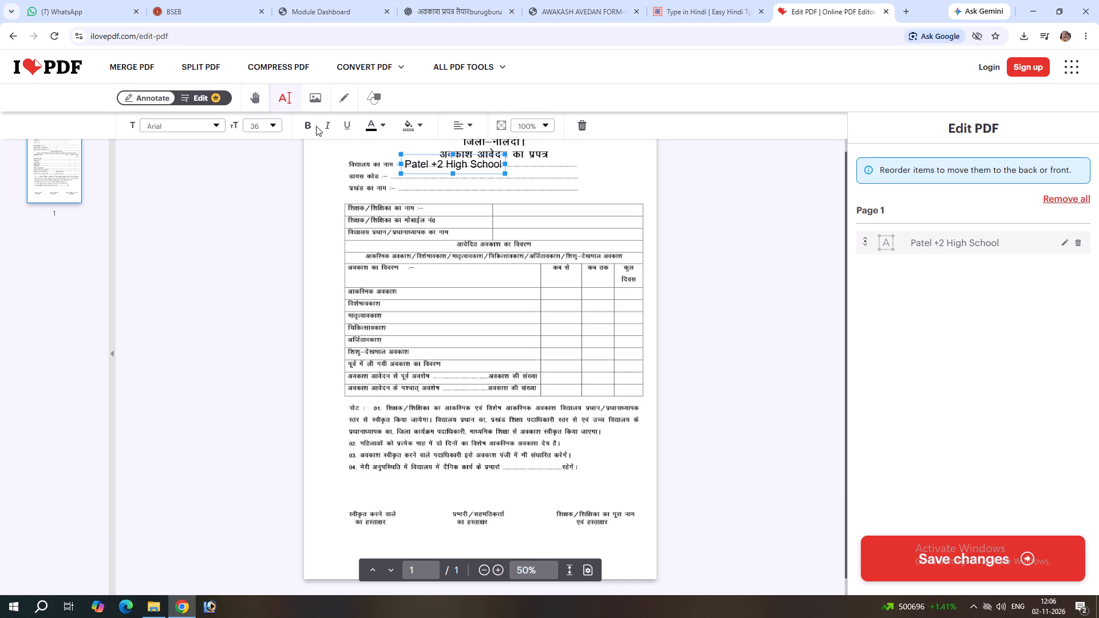
pyautogui.click(313, 124)
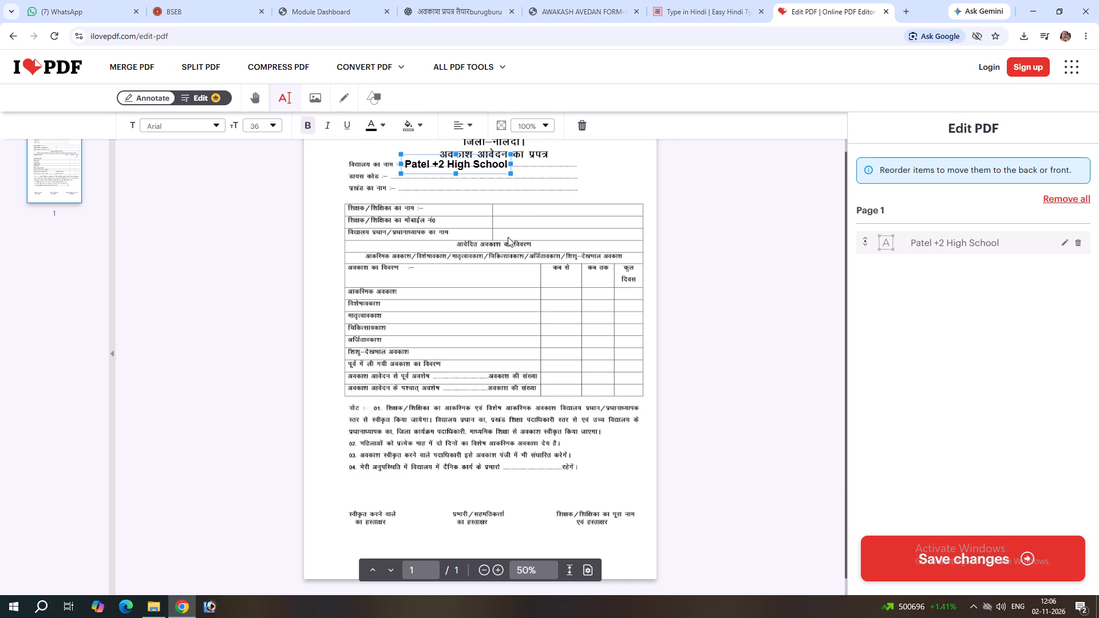
pyautogui.click(619, 176)
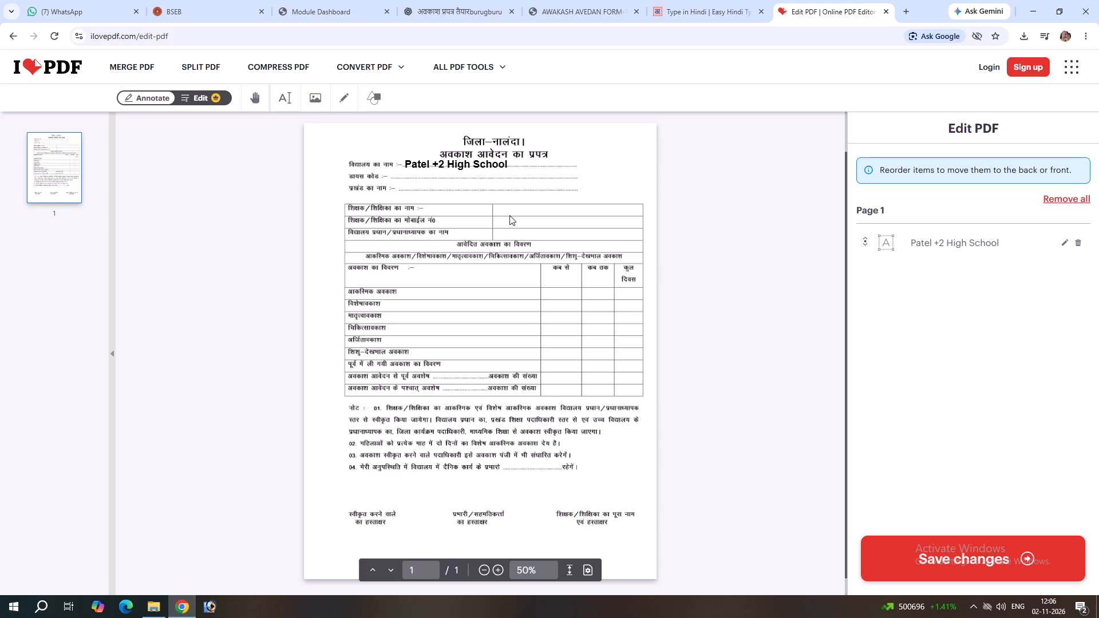
pyautogui.click(285, 90)
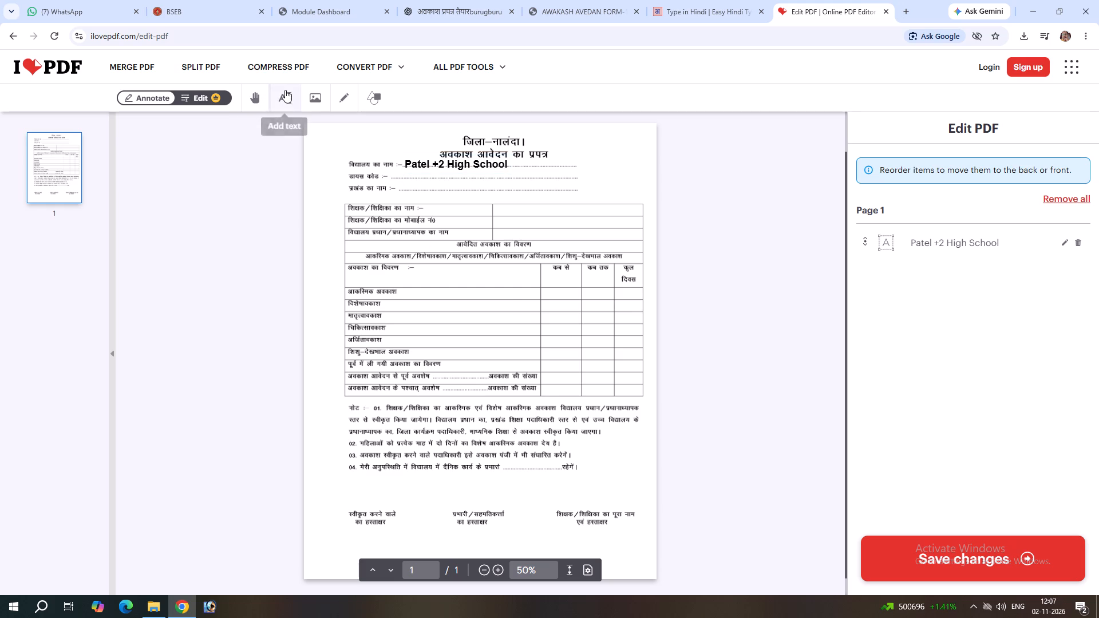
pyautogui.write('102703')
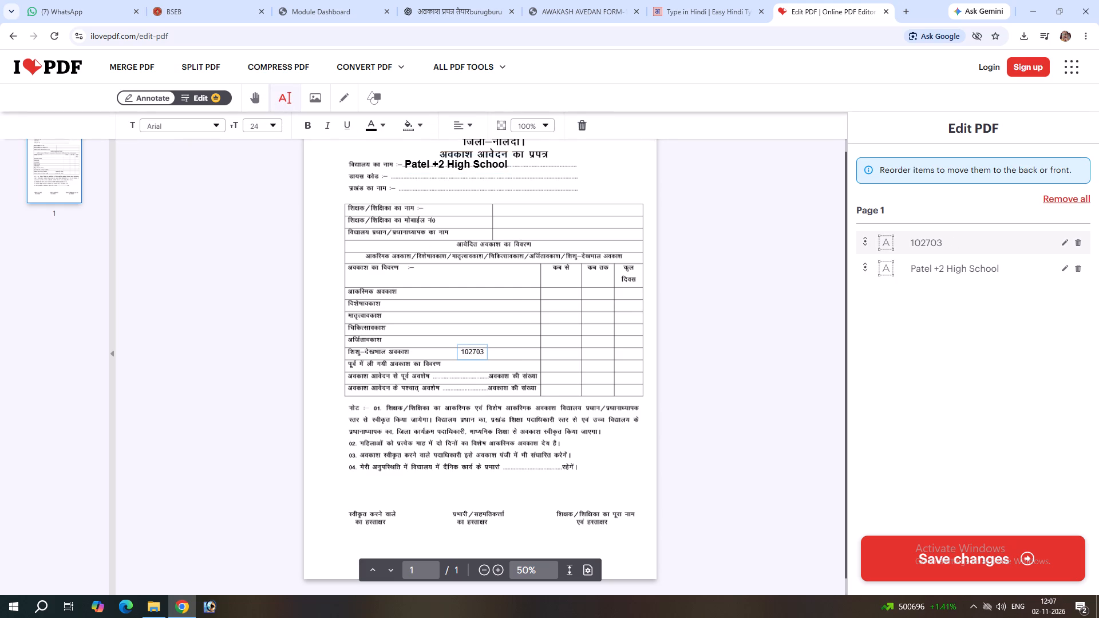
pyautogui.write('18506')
pyautogui.click(550, 319)
pyautogui.moveTo(492, 346); pyautogui.dragTo(426, 175)
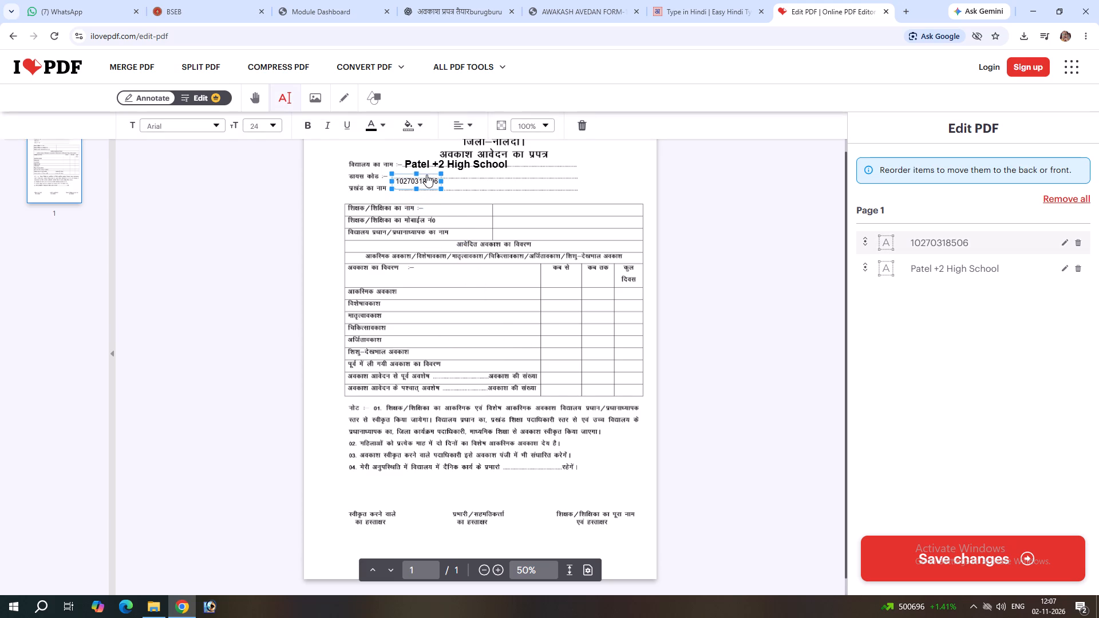
pyautogui.moveTo(426, 175); pyautogui.dragTo(429, 169)
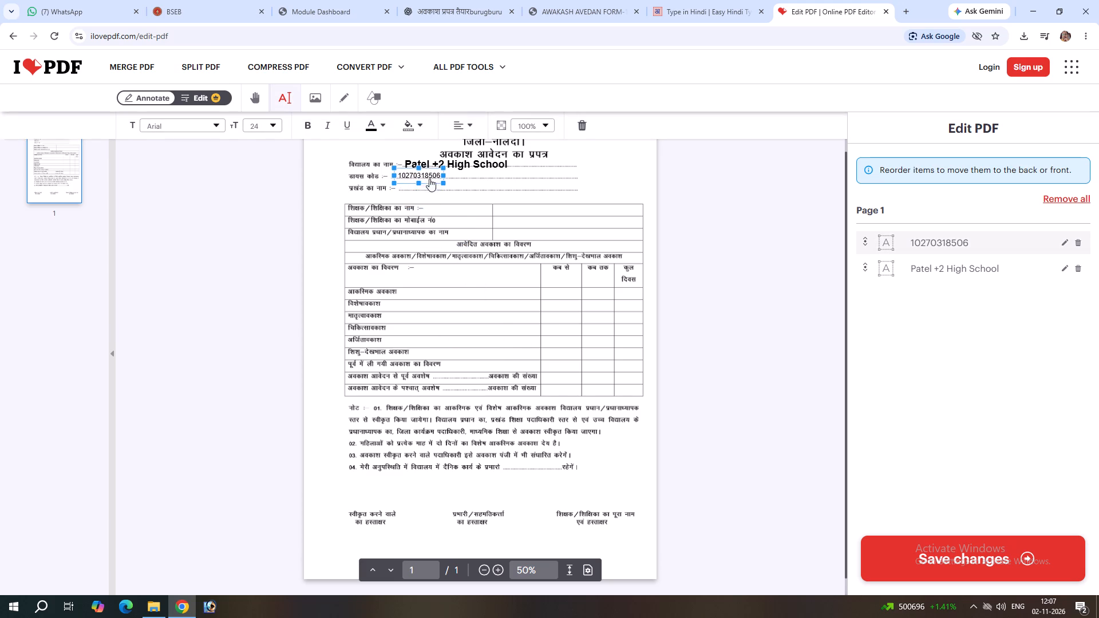
pyautogui.click(487, 294)
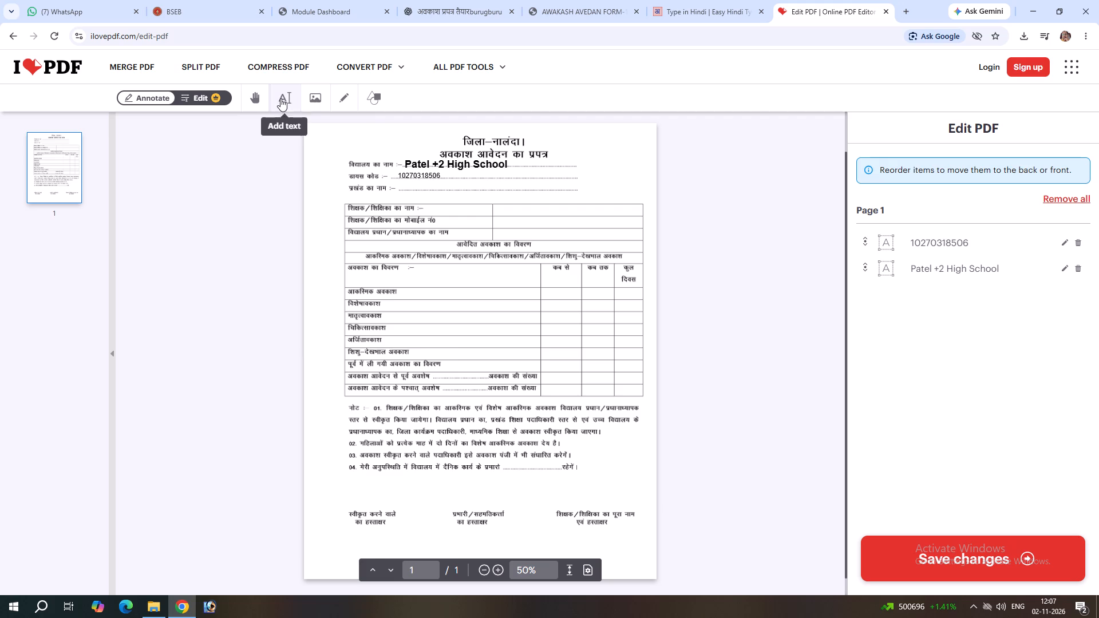
# Add a text box reading Bihar Sharif, Nalanda to the form.
pyautogui.click(282, 99)
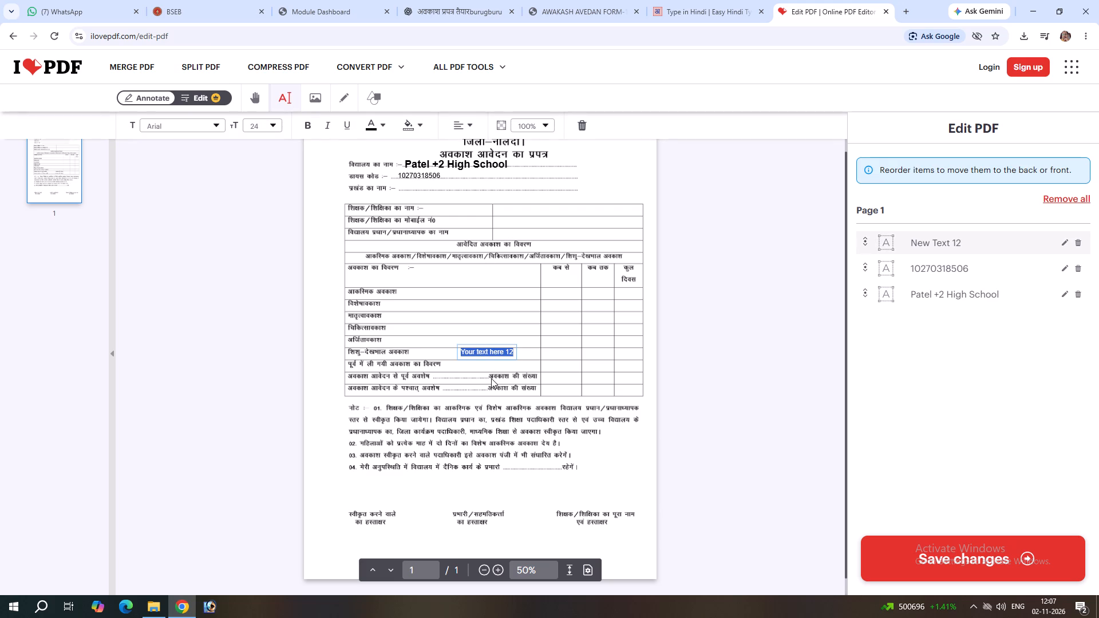
pyautogui.write('Bihar Shar')
pyautogui.write('if')
pyautogui.press('space')
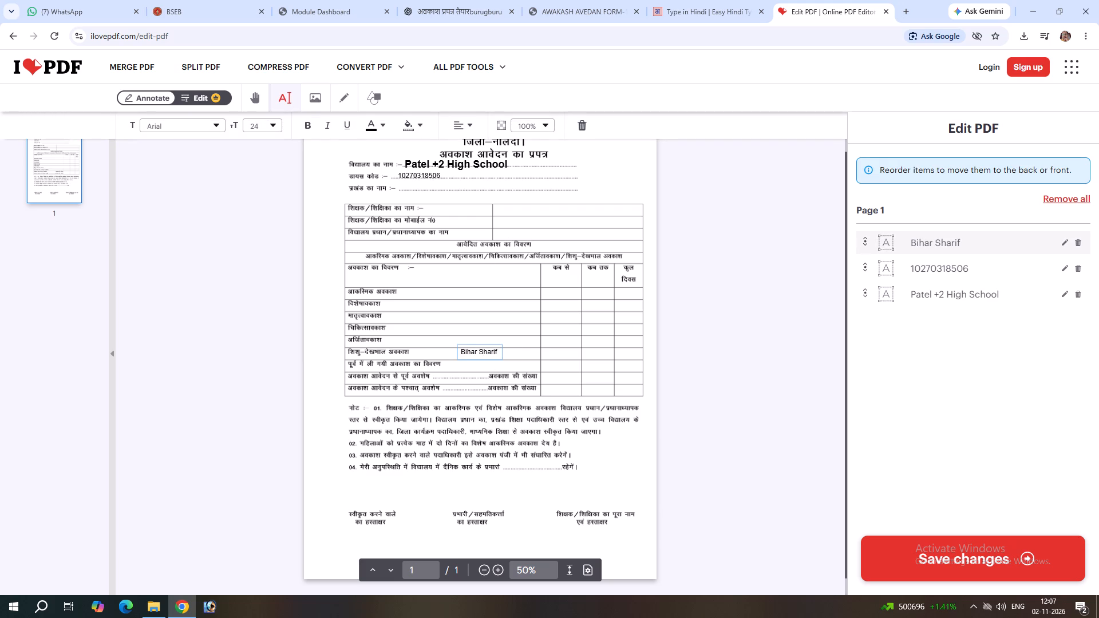
pyautogui.press('BackSpace')
pyautogui.write(', Nalanda')
pyautogui.click(590, 358)
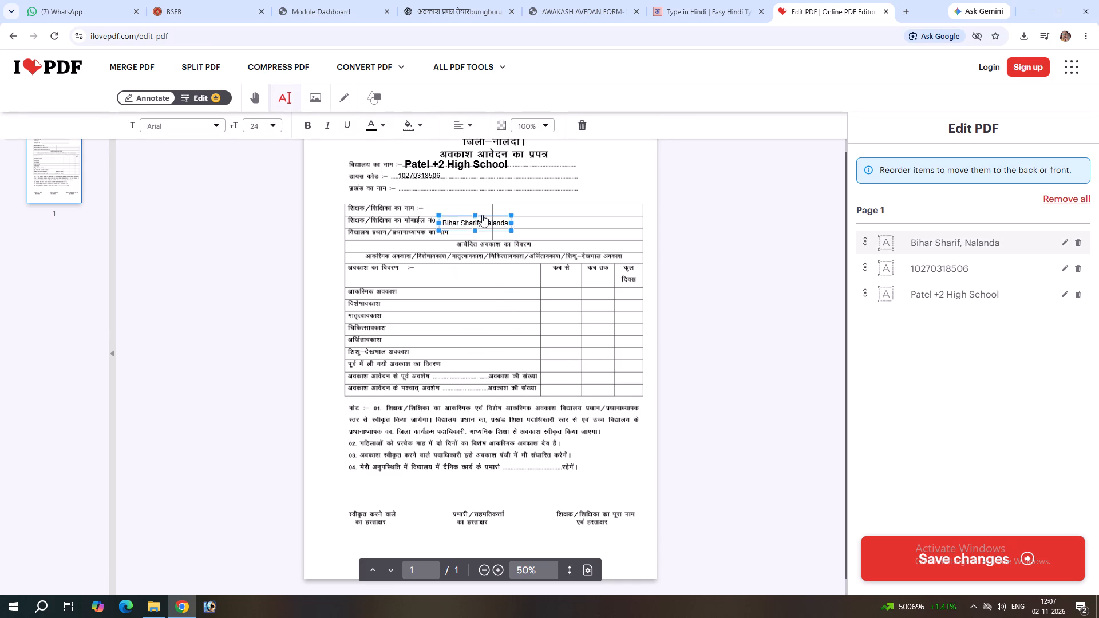
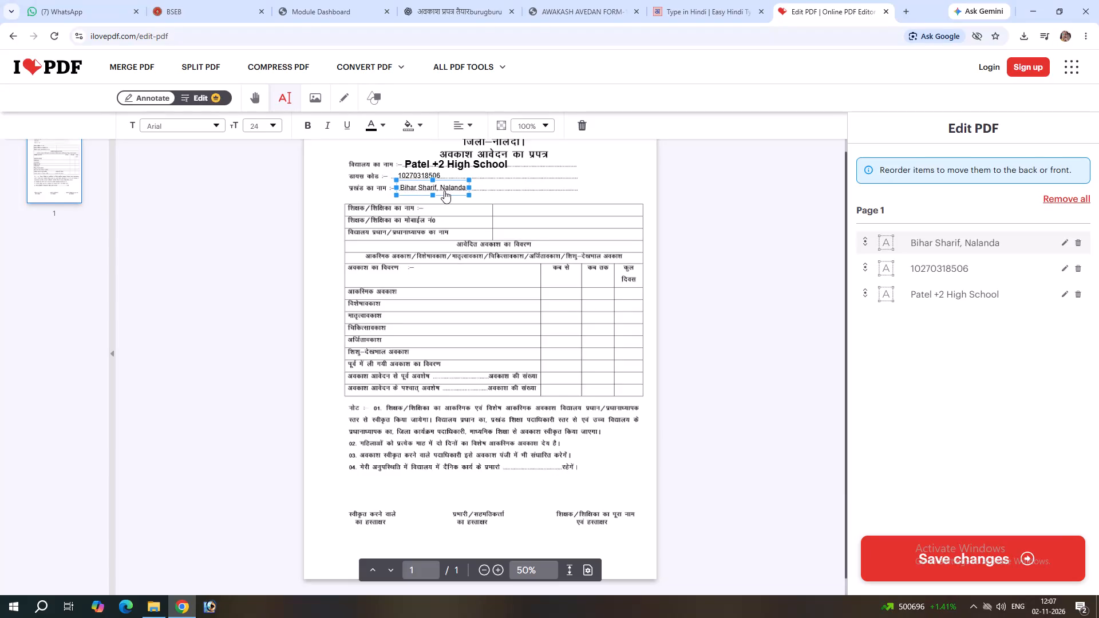
# Save the text additions on the leave form and download the edited PDF.
pyautogui.click(321, 263)
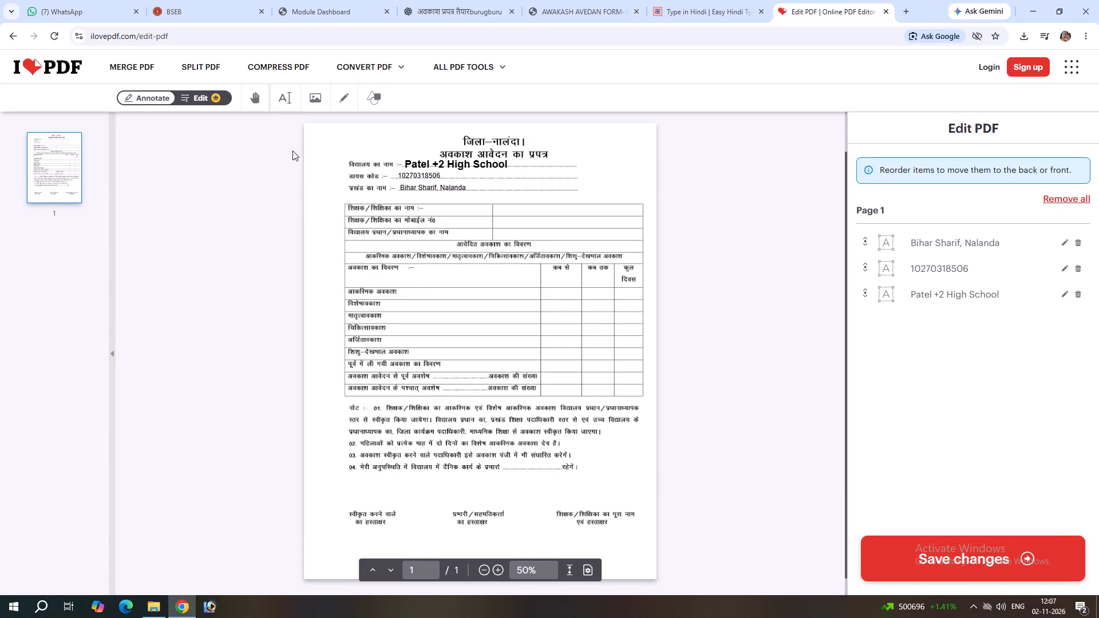
pyautogui.click(934, 566)
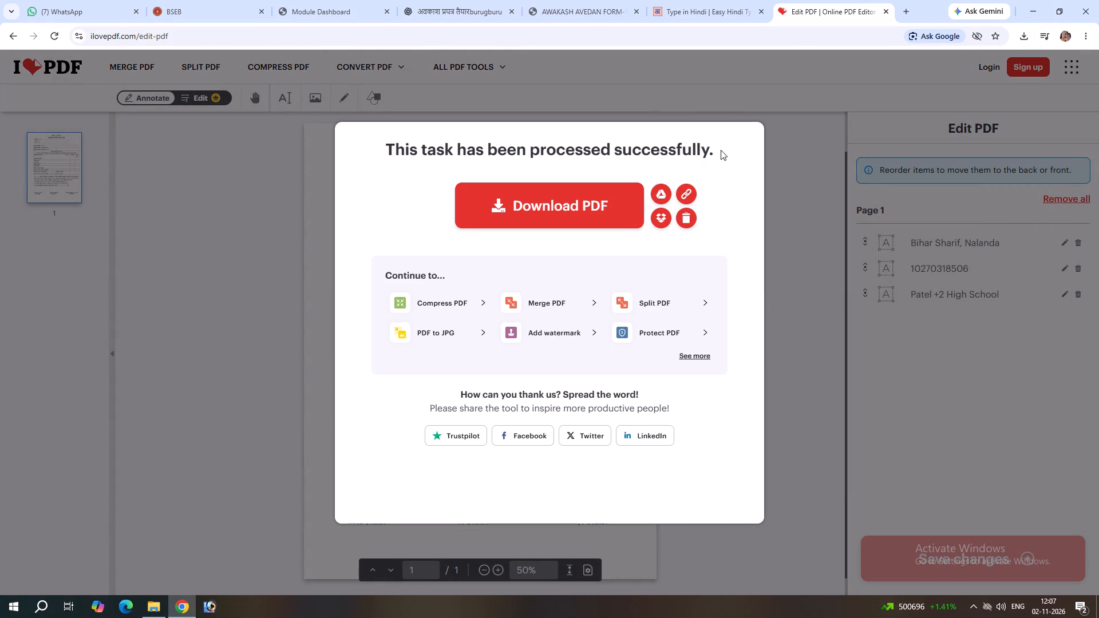
pyautogui.click(589, 203)
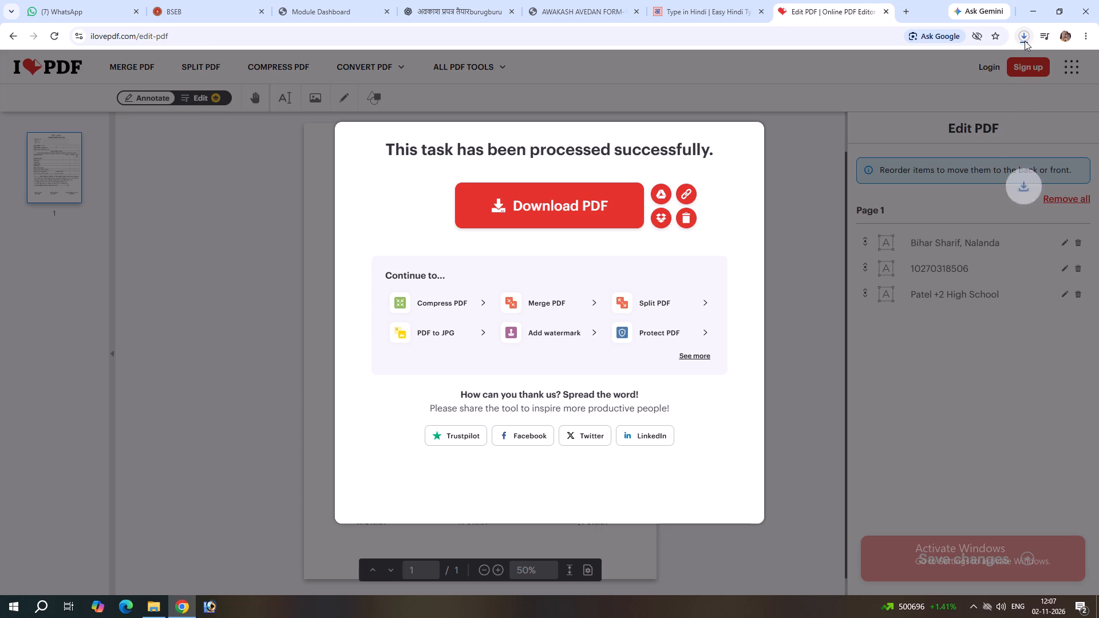
# Open the downloaded AWAKASH AVEDAN FORM-1 (2).pdf and print one black-and-white copy on the HP Smart Tank 520_540.
pyautogui.click(1023, 41)
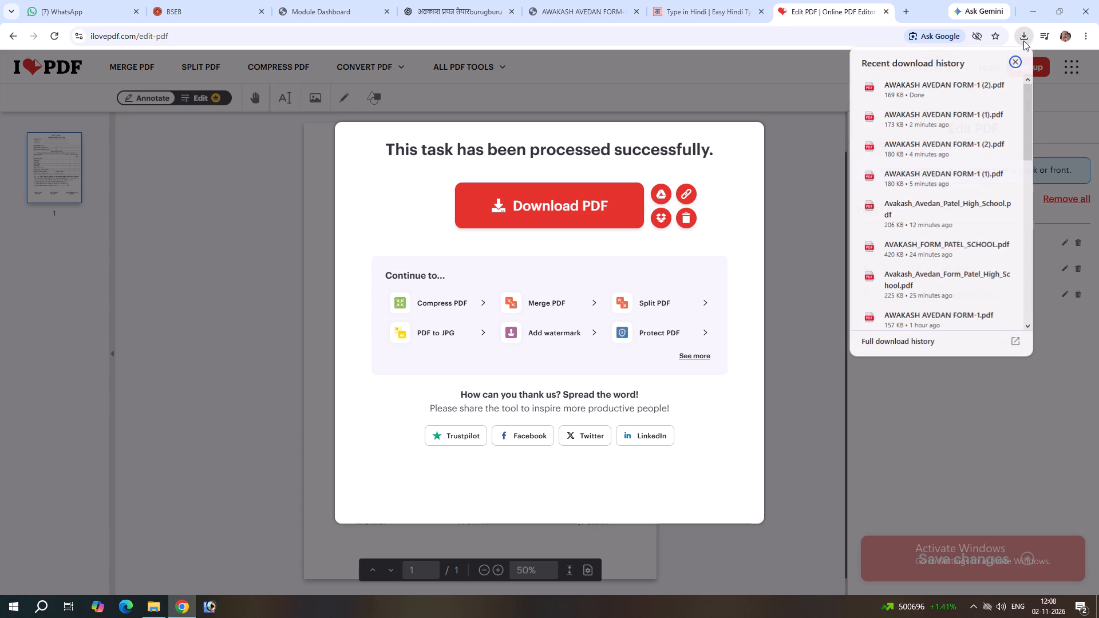
pyautogui.click(928, 92)
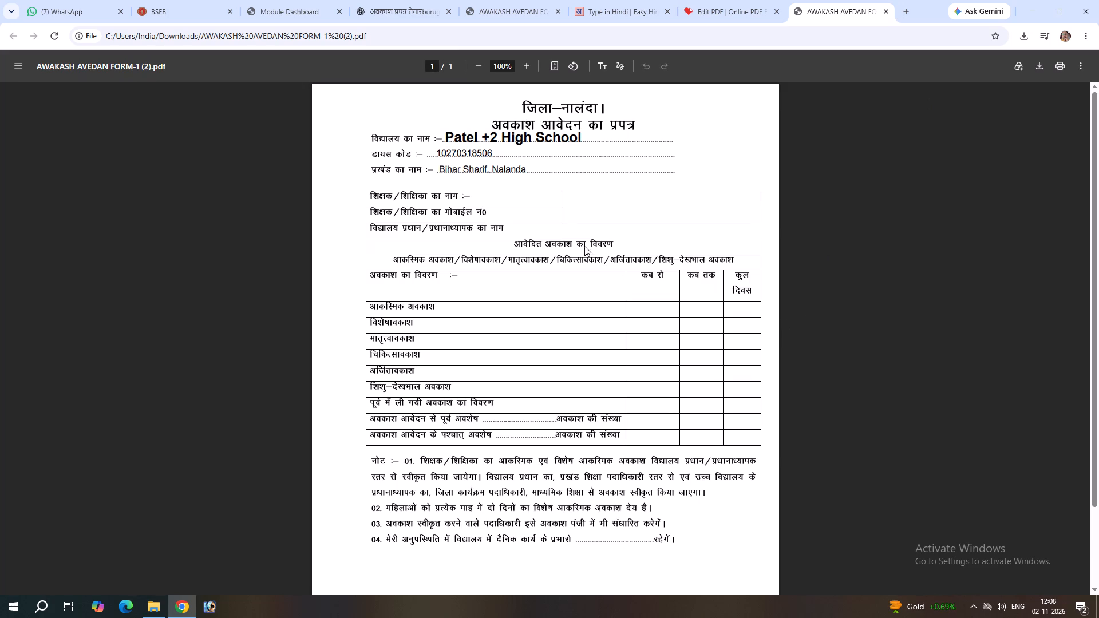
pyautogui.click(1057, 68)
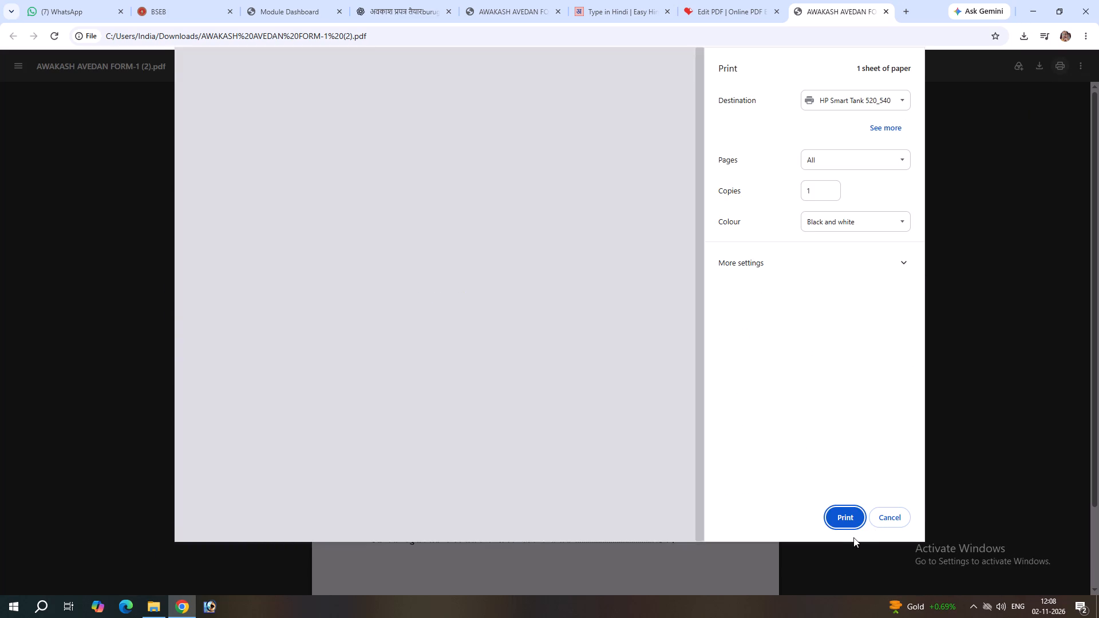
pyautogui.click(848, 516)
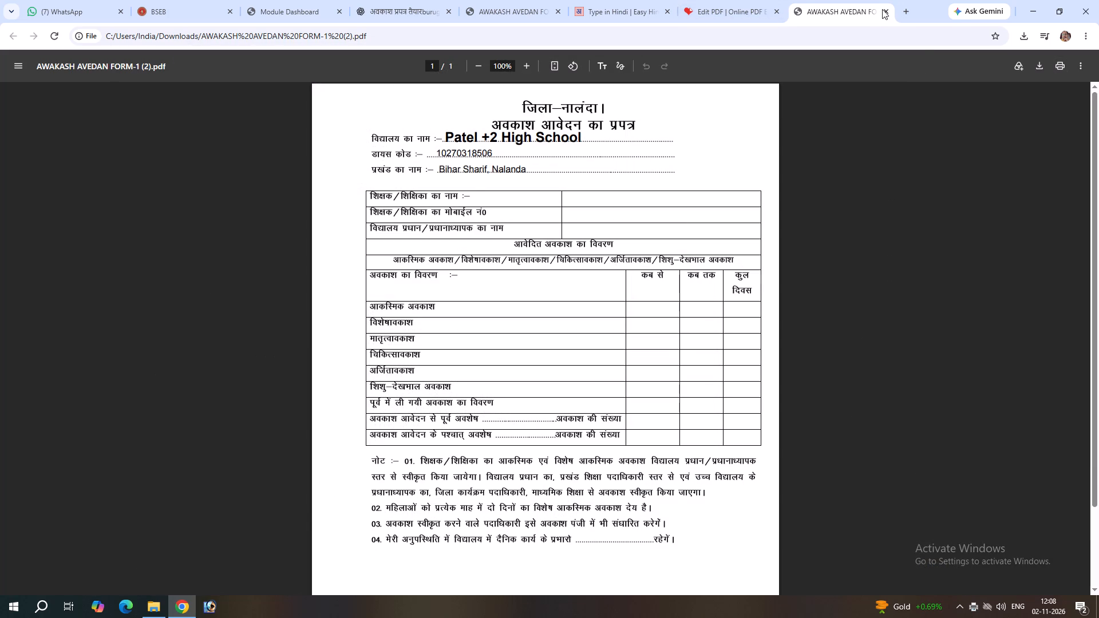
# Close the printed form, the PDF editor, the Hindi typing page, the blank AWAKASH AVEDAN FORM-1 and the ChatGPT conversation.
pyautogui.click(883, 9)
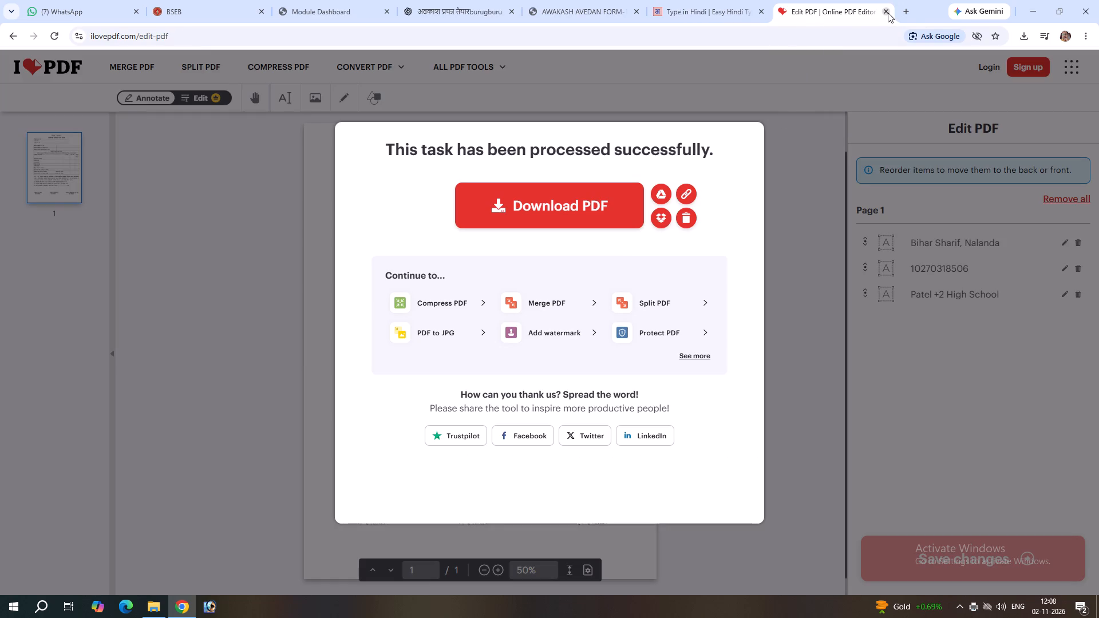
pyautogui.click(883, 10)
pyautogui.click(828, 7)
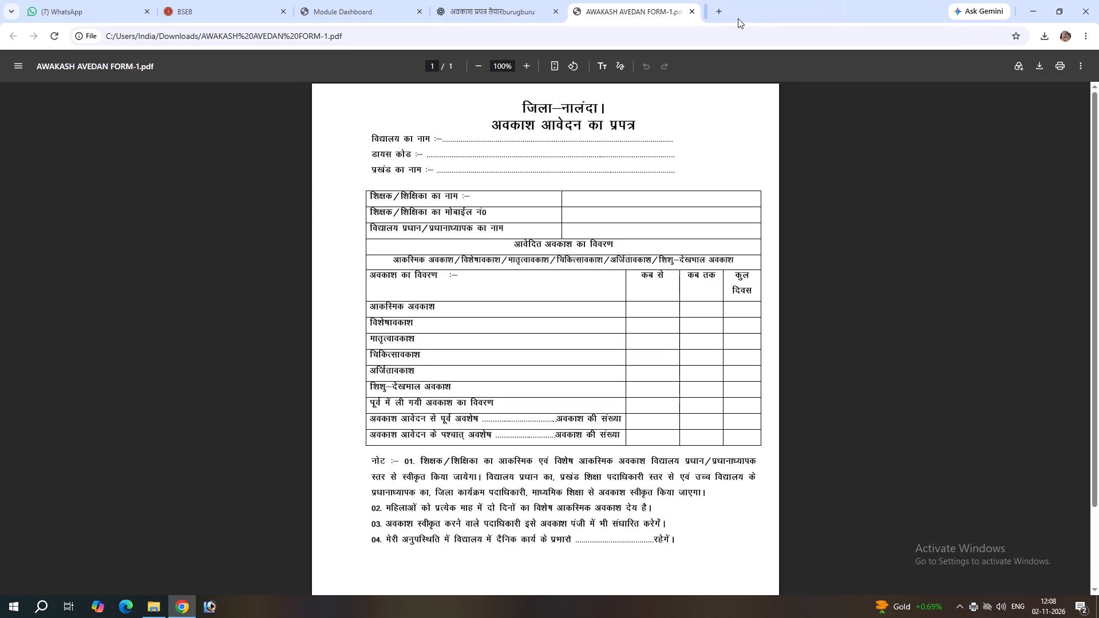
pyautogui.click(690, 11)
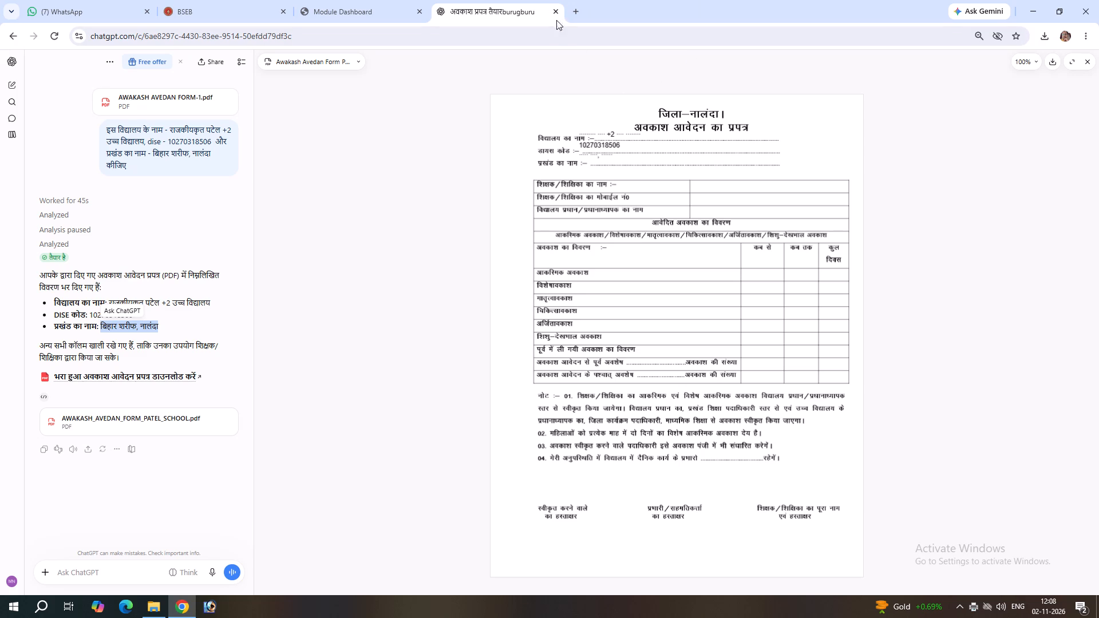
pyautogui.click(555, 10)
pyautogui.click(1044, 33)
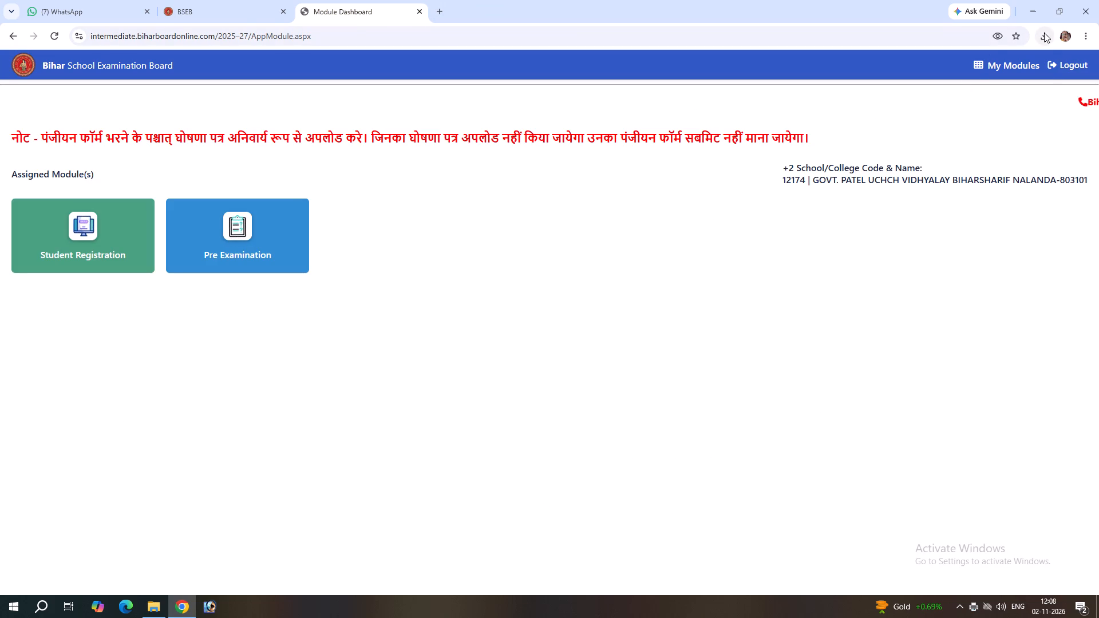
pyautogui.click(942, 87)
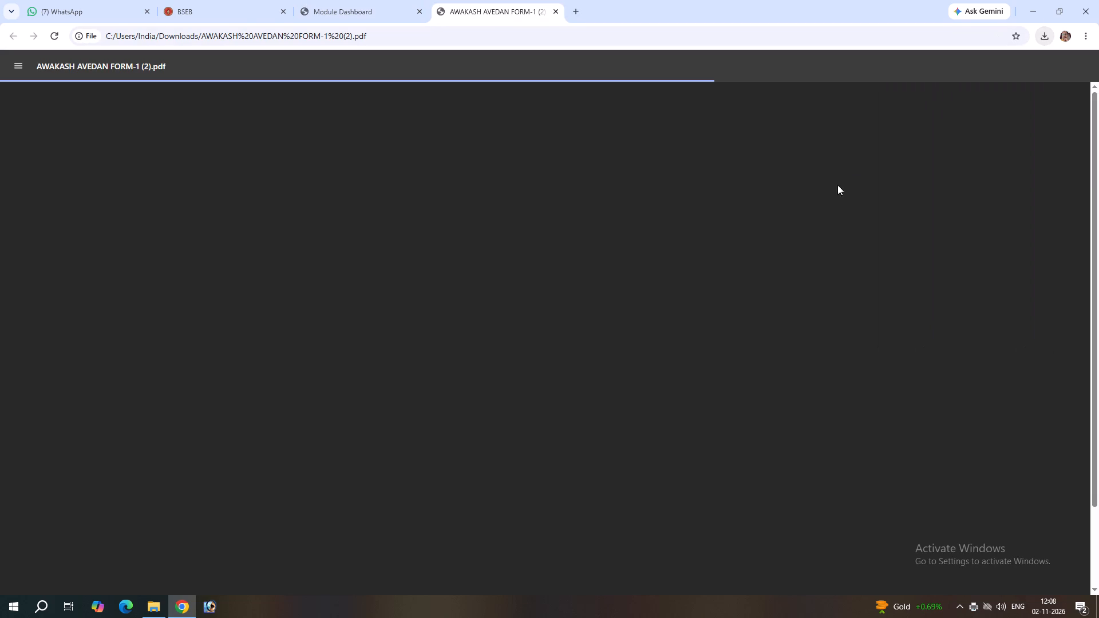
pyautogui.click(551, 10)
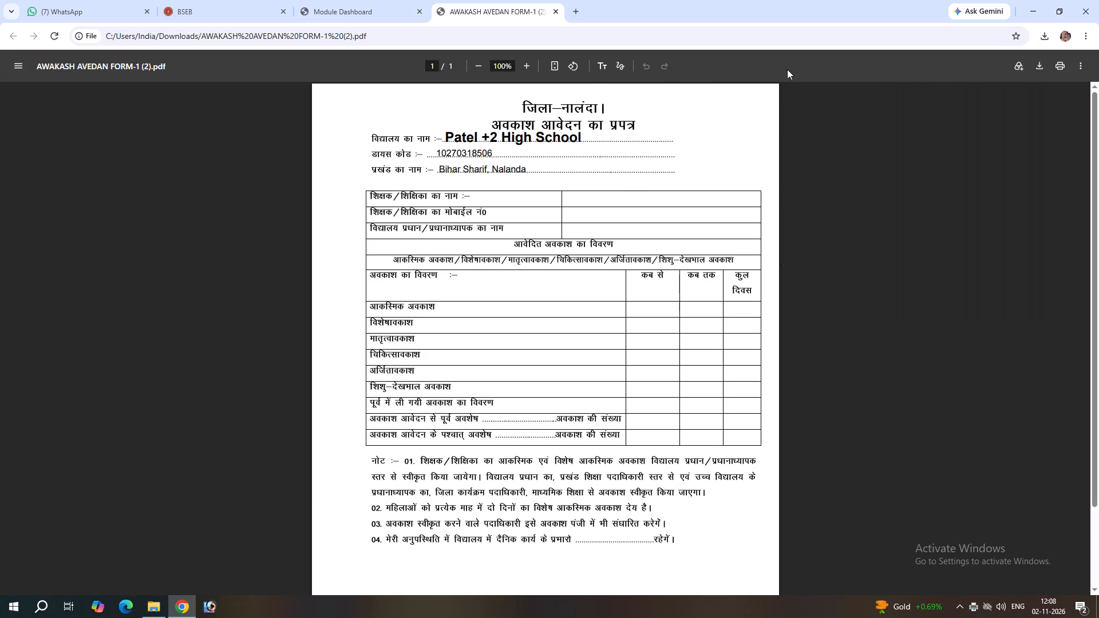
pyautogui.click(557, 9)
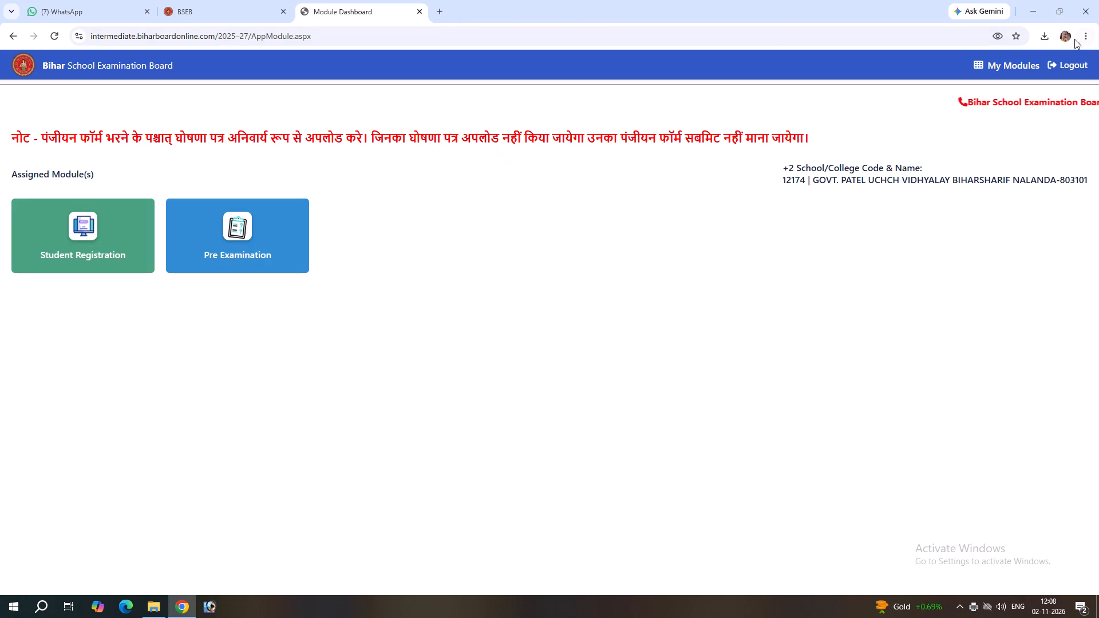
# Reopen the downloaded AWAKASH AVEDAN FORM-1 (2).pdf and bring up its print preview.
pyautogui.click(1045, 37)
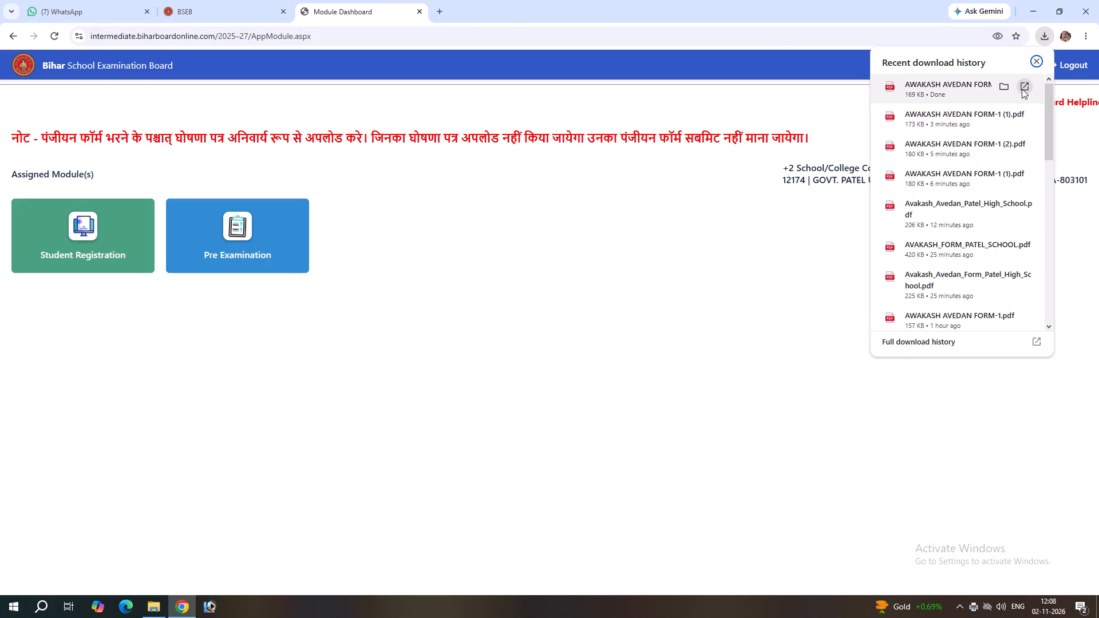
pyautogui.click(940, 84)
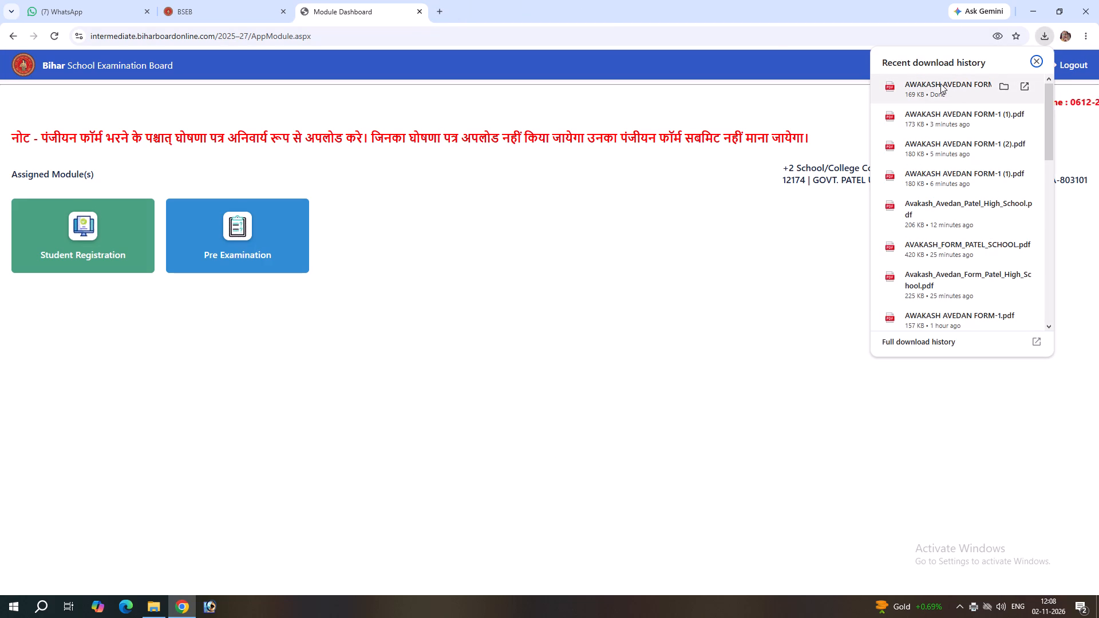
pyautogui.click(1064, 66)
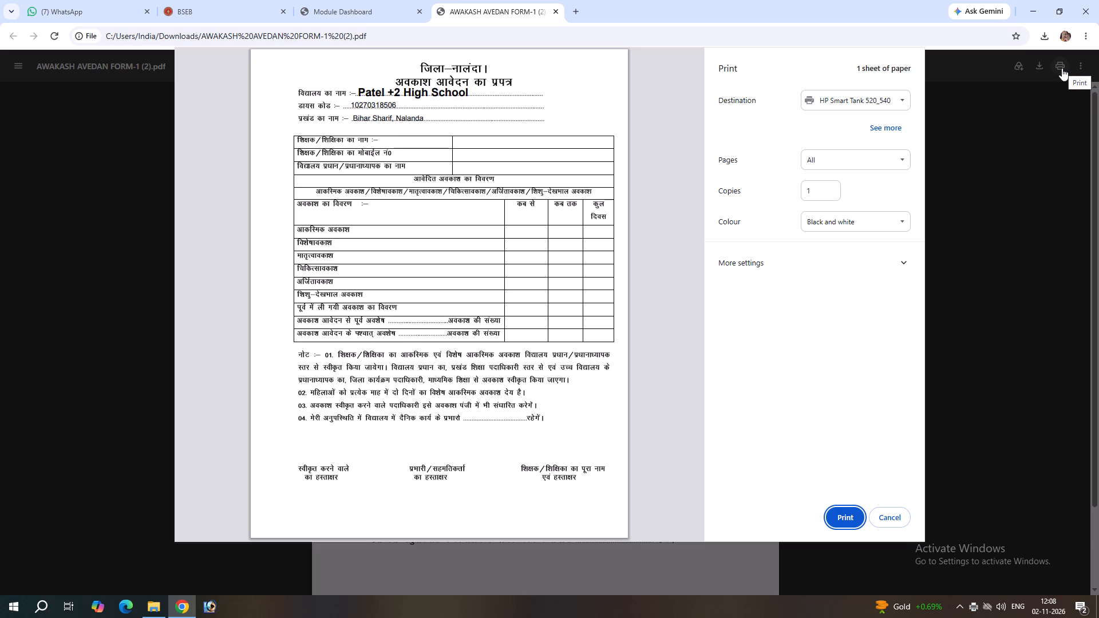
# Close the browser and shut down the computer.
pyautogui.click(1090, 5)
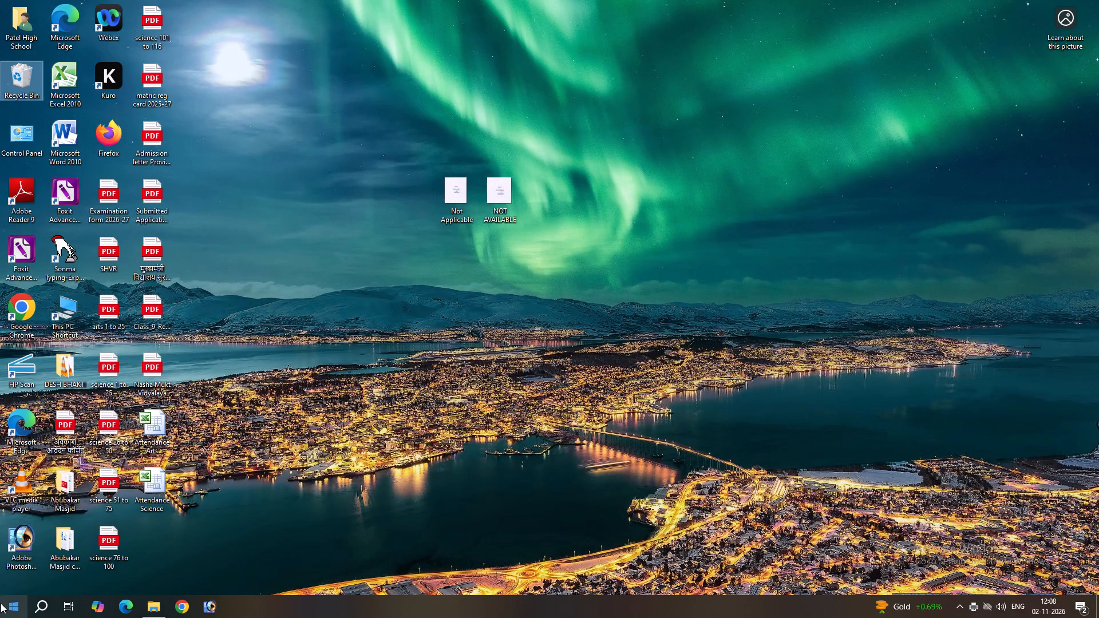
pyautogui.click(8, 607)
pyautogui.click(13, 582)
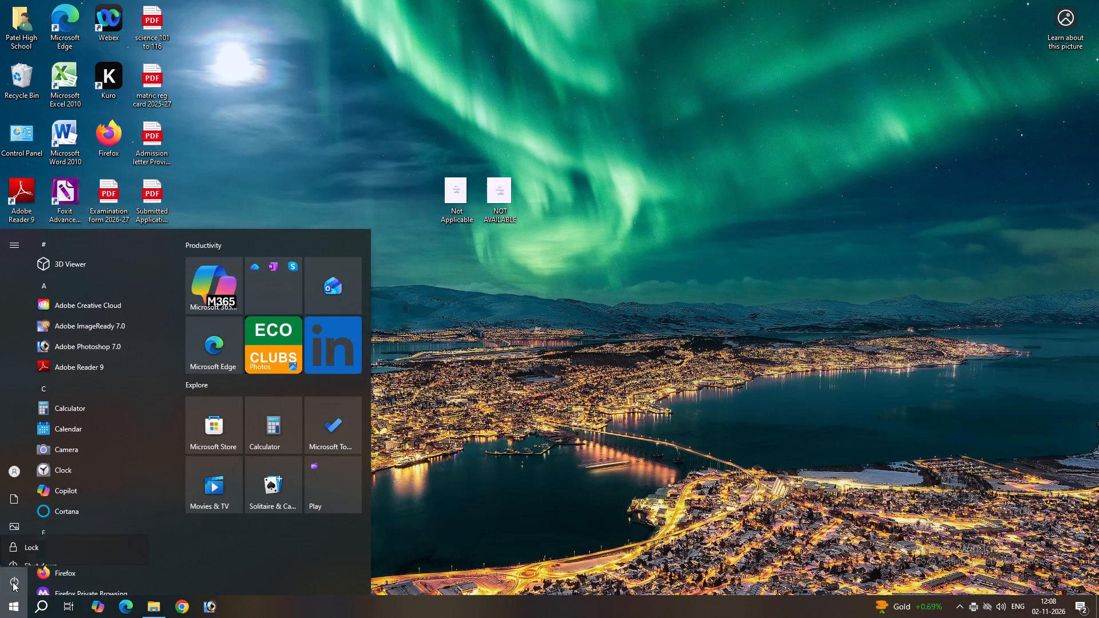
pyautogui.click(35, 535)
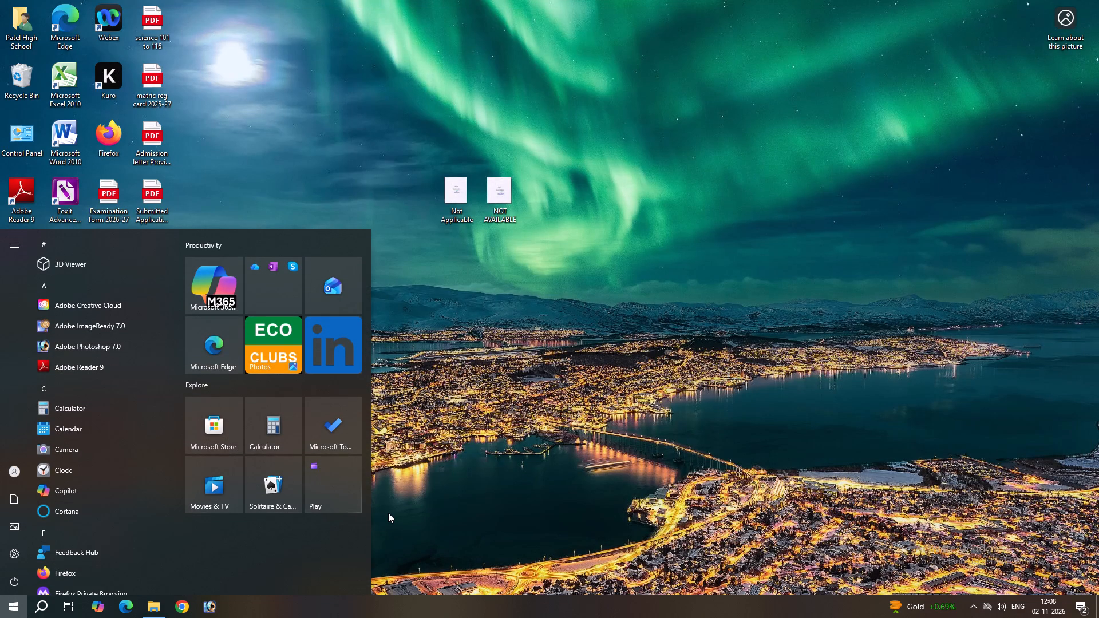